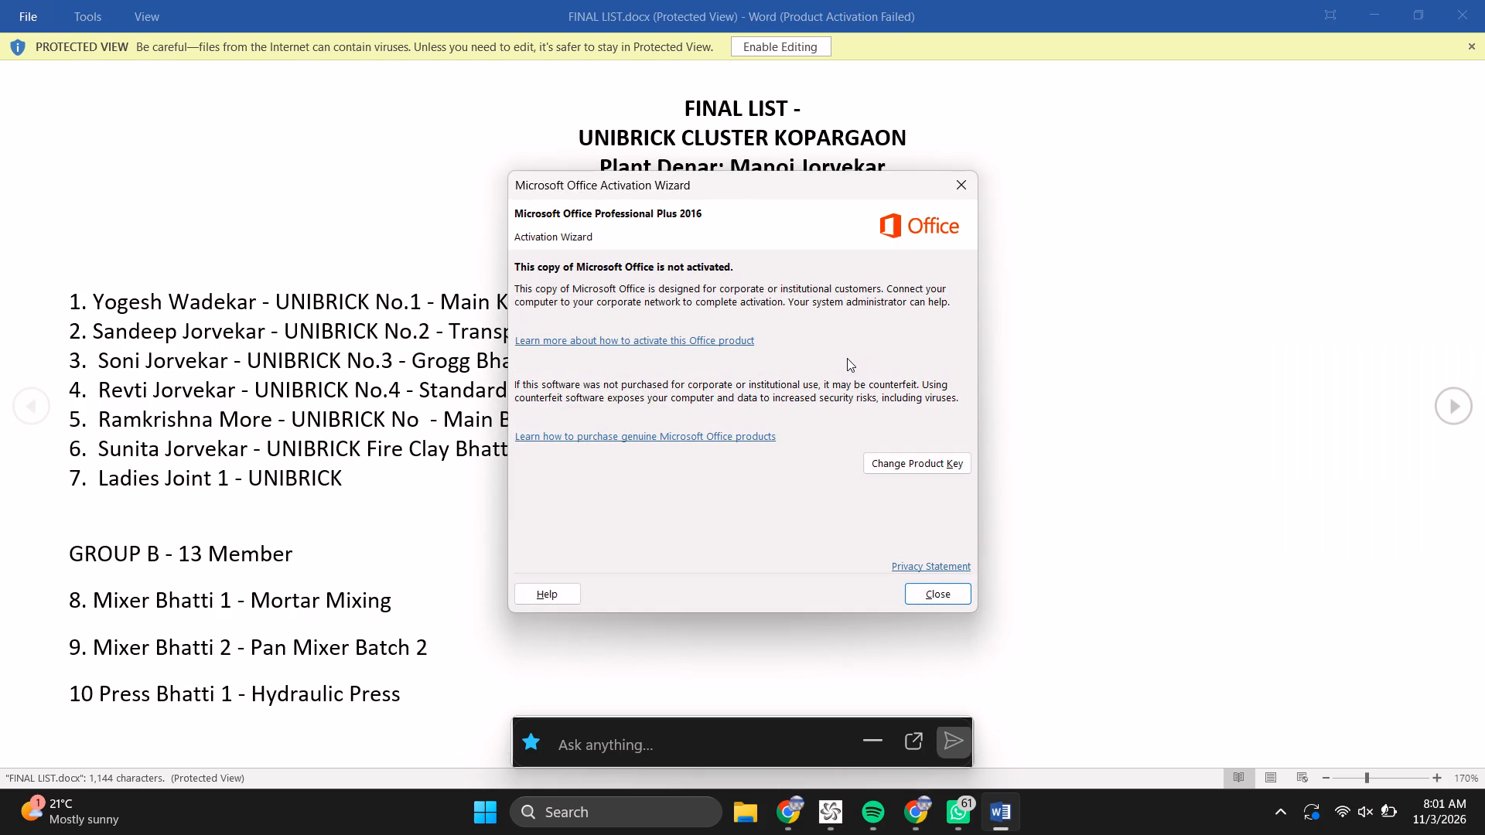
Dismiss the Microsoft Office Activation Wizard covering the FINAL LIST document.
left_click(961, 180)
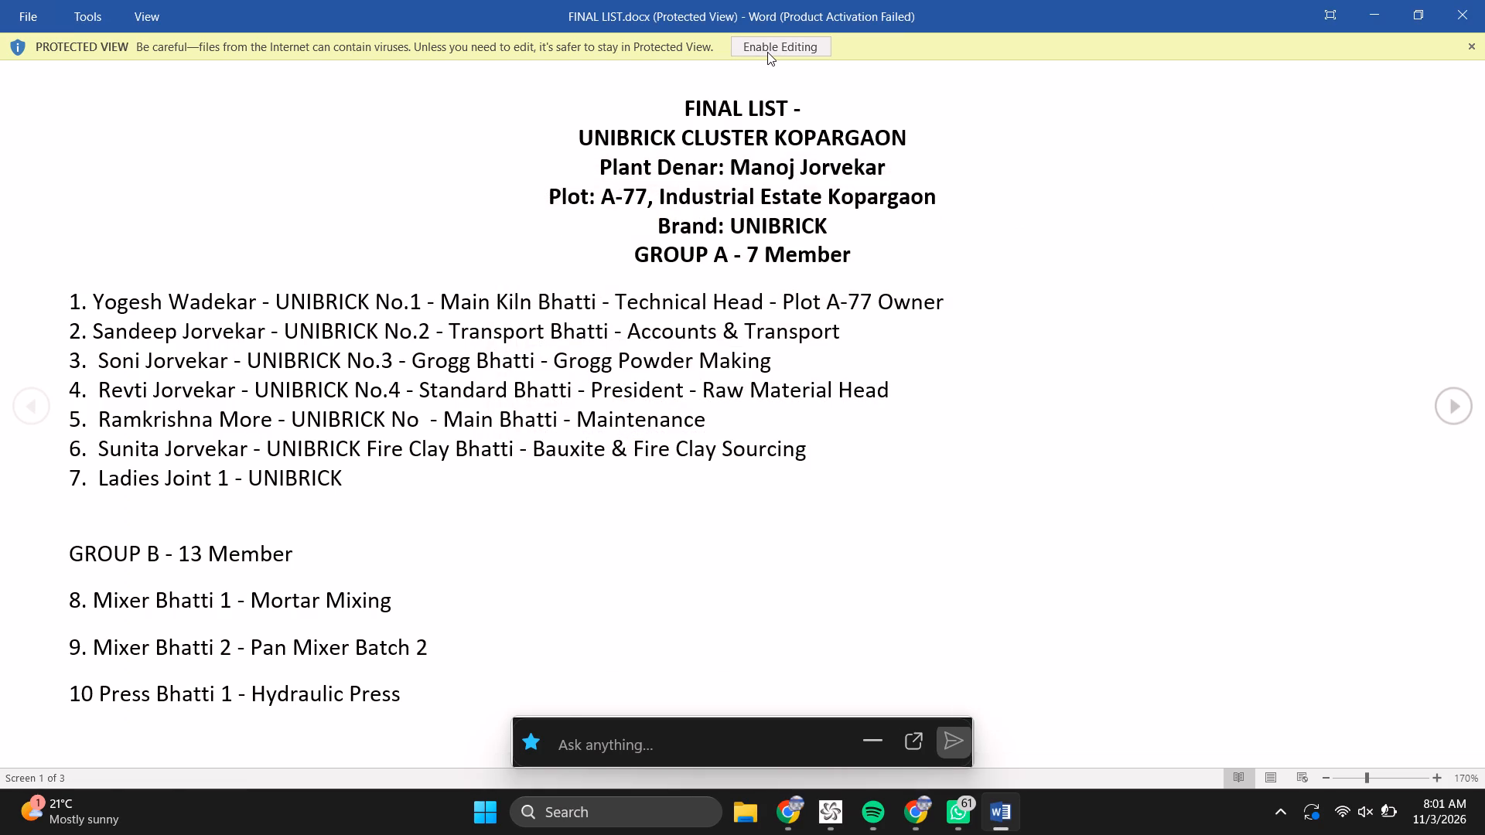
Enable editing for the FINAL LIST document opened in Protected View.
left_click(767, 52)
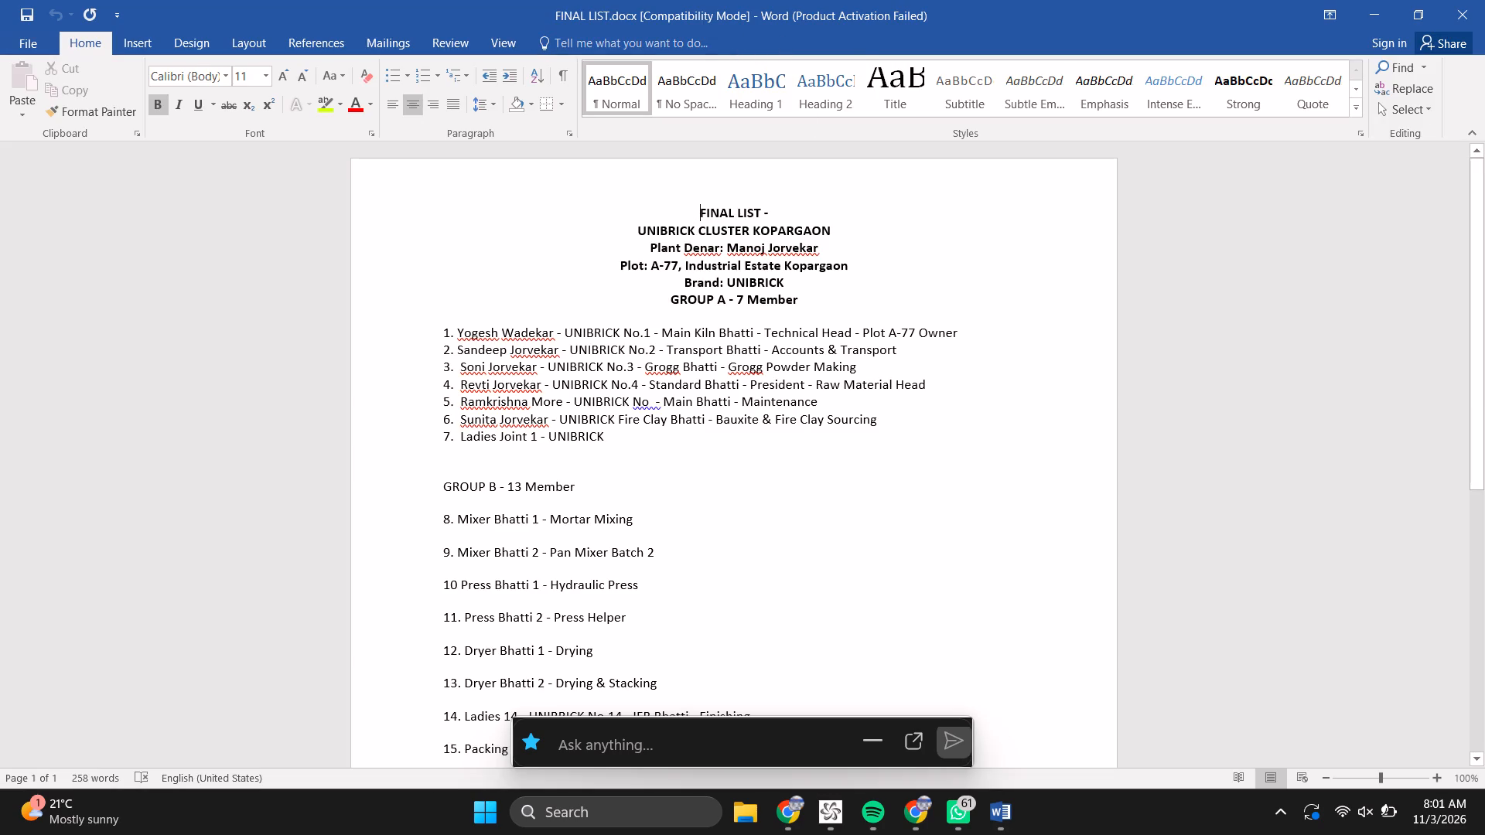
Read through the enlarged document, from the heading and Group A and B member lists to the Final Check section.
scroll(770, 445, "up", 8, "ctrl")
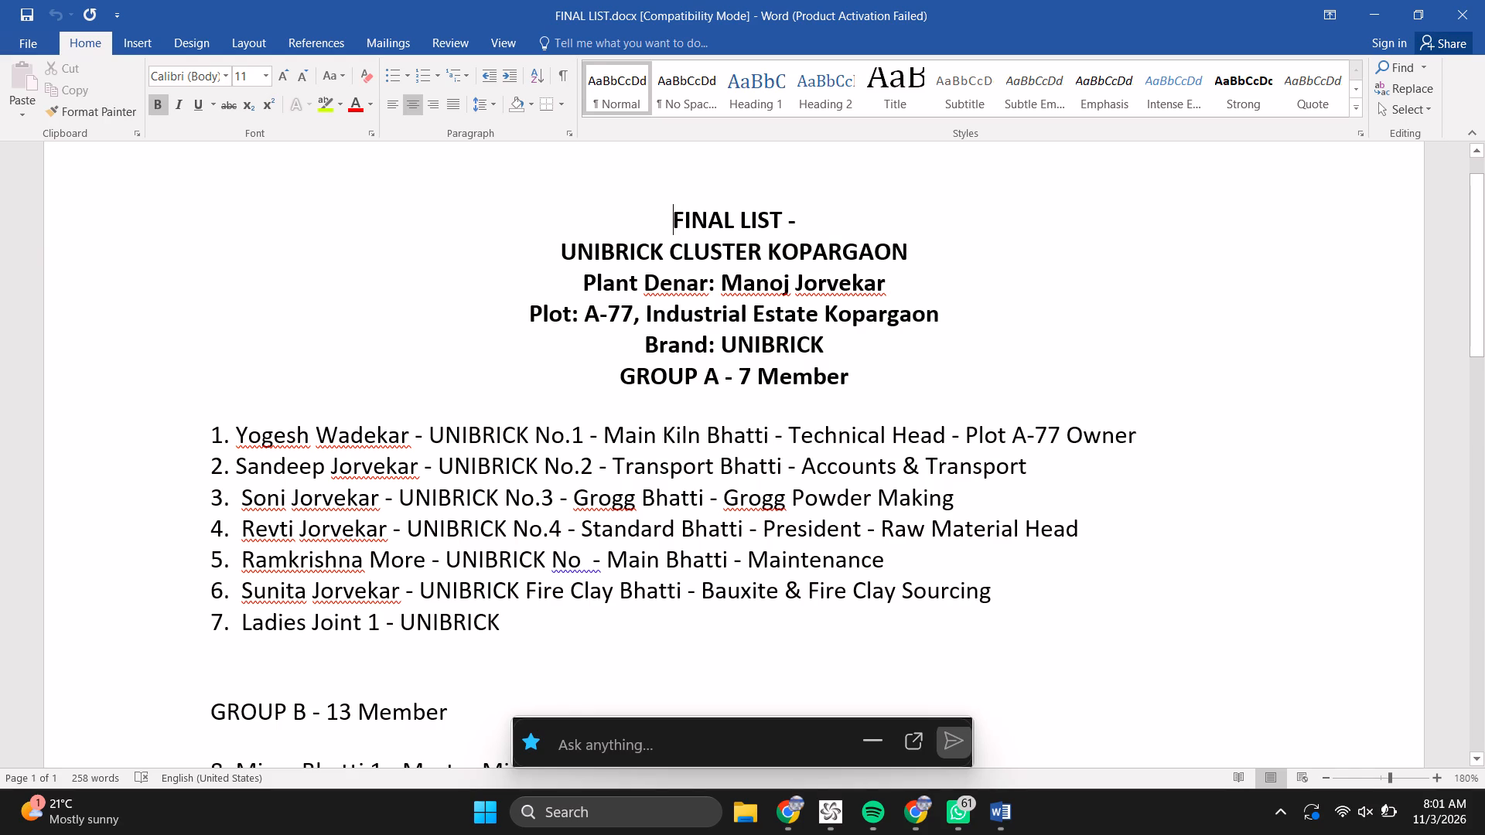
scroll(654, 415, "down", 1)
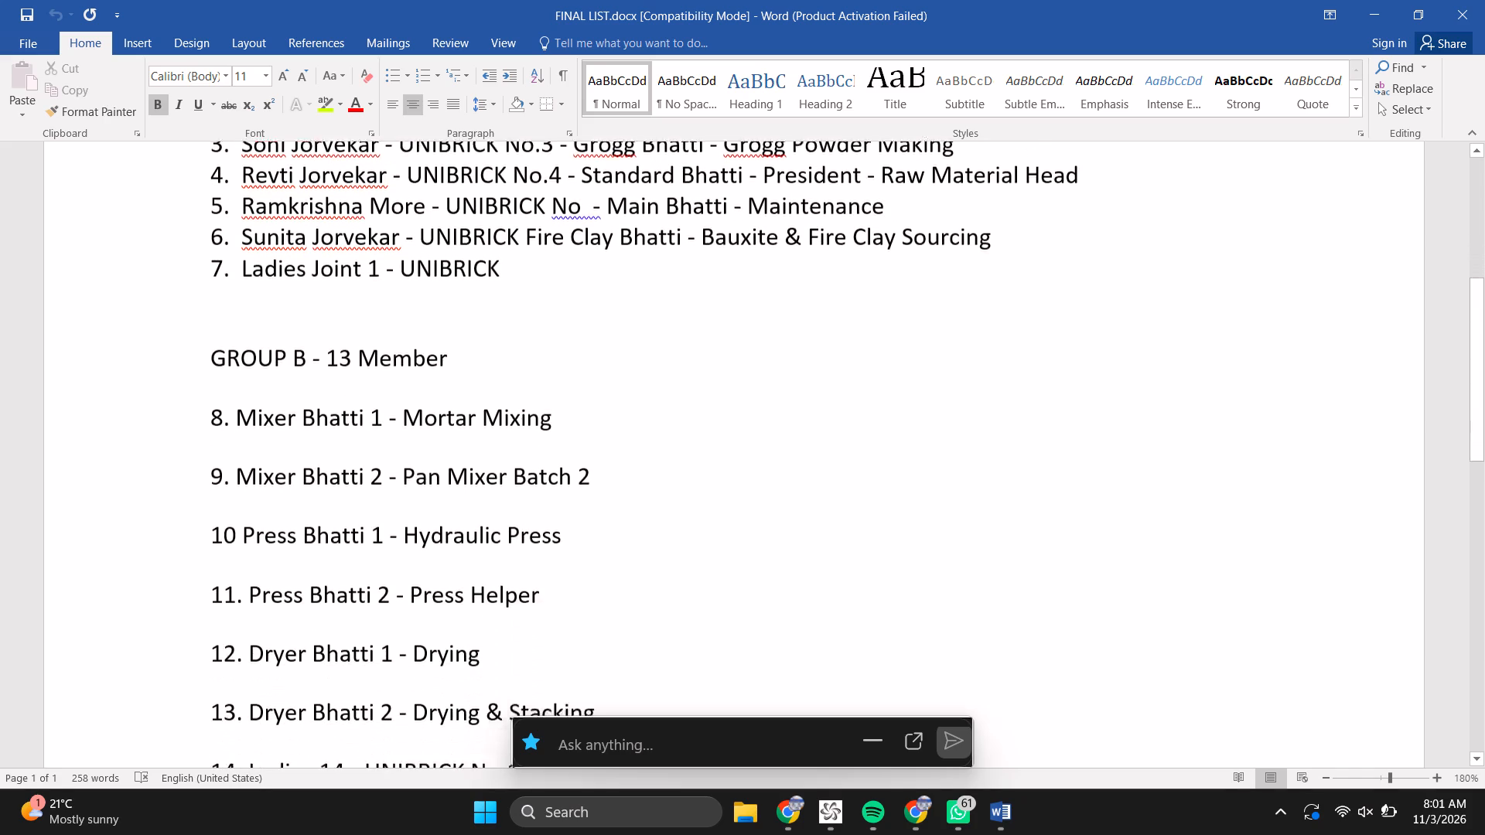
scroll(654, 415, "down", 3)
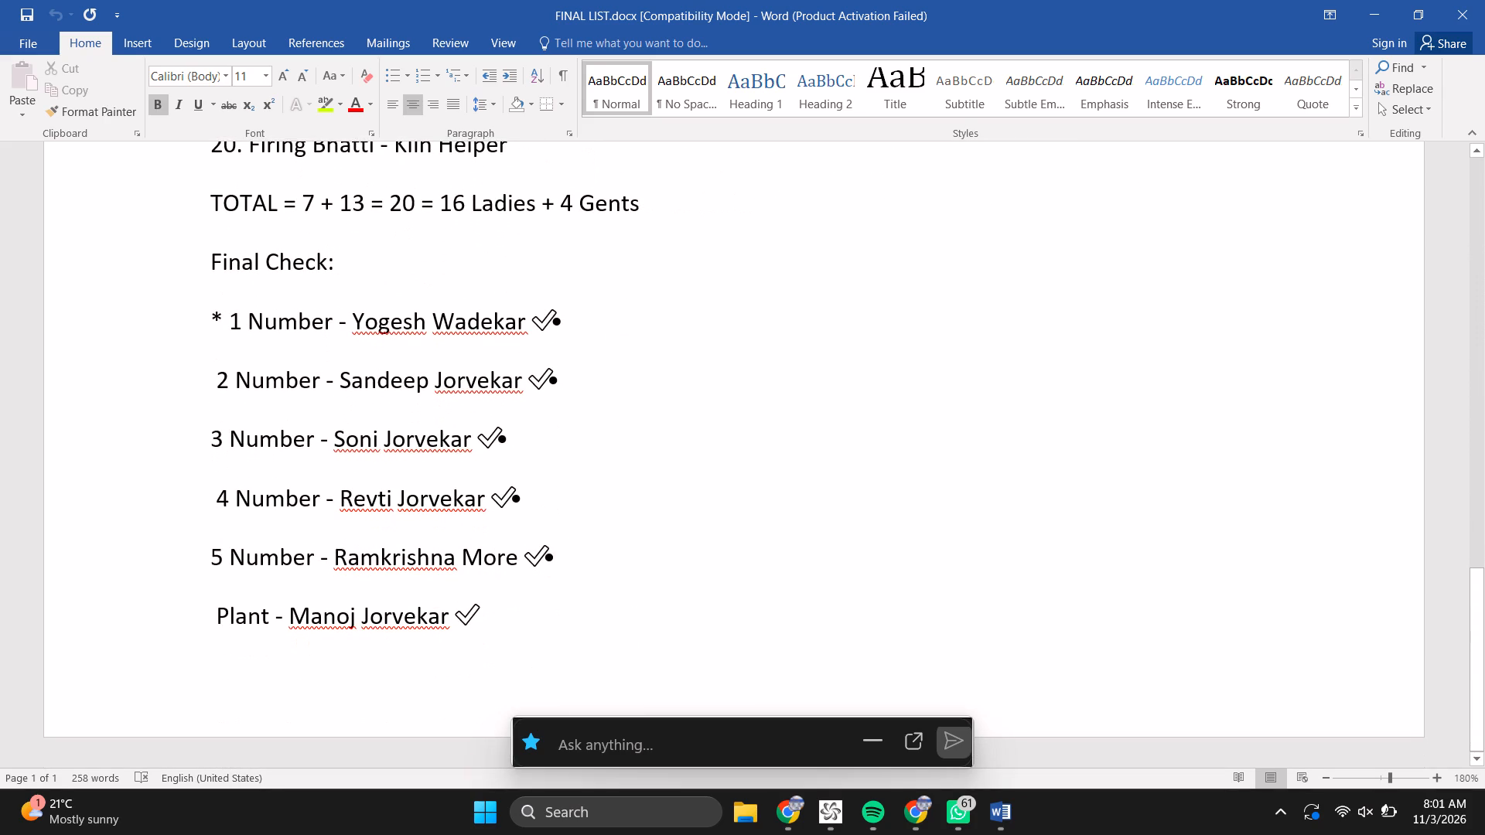
Look back over the document from the Final Check section up to the FINAL LIST heading and Group A member list.
scroll(654, 415, "down", 3)
scroll(637, 307, "up", 5)
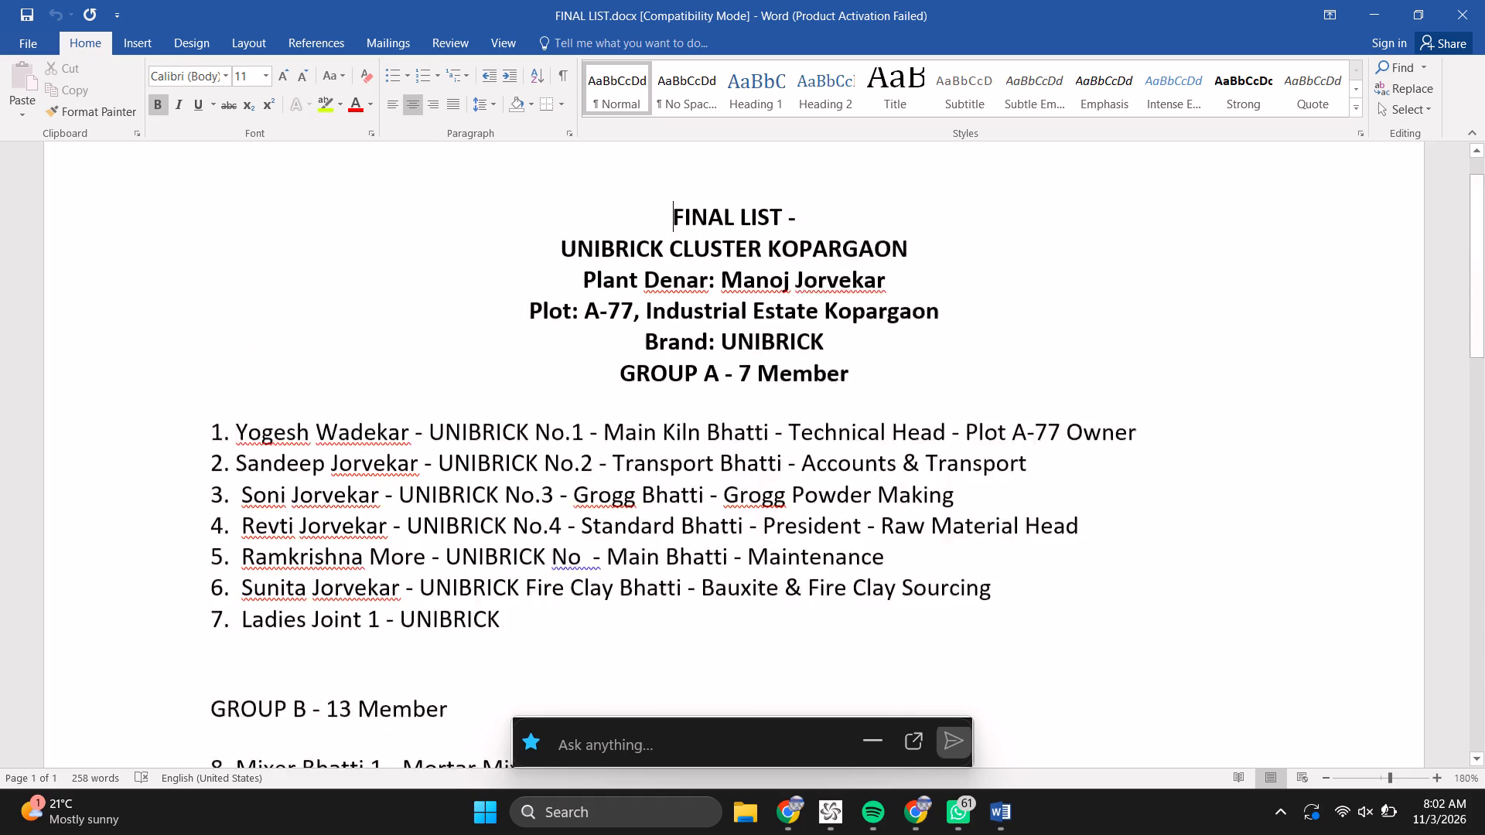
scroll(637, 307, "up", 2)
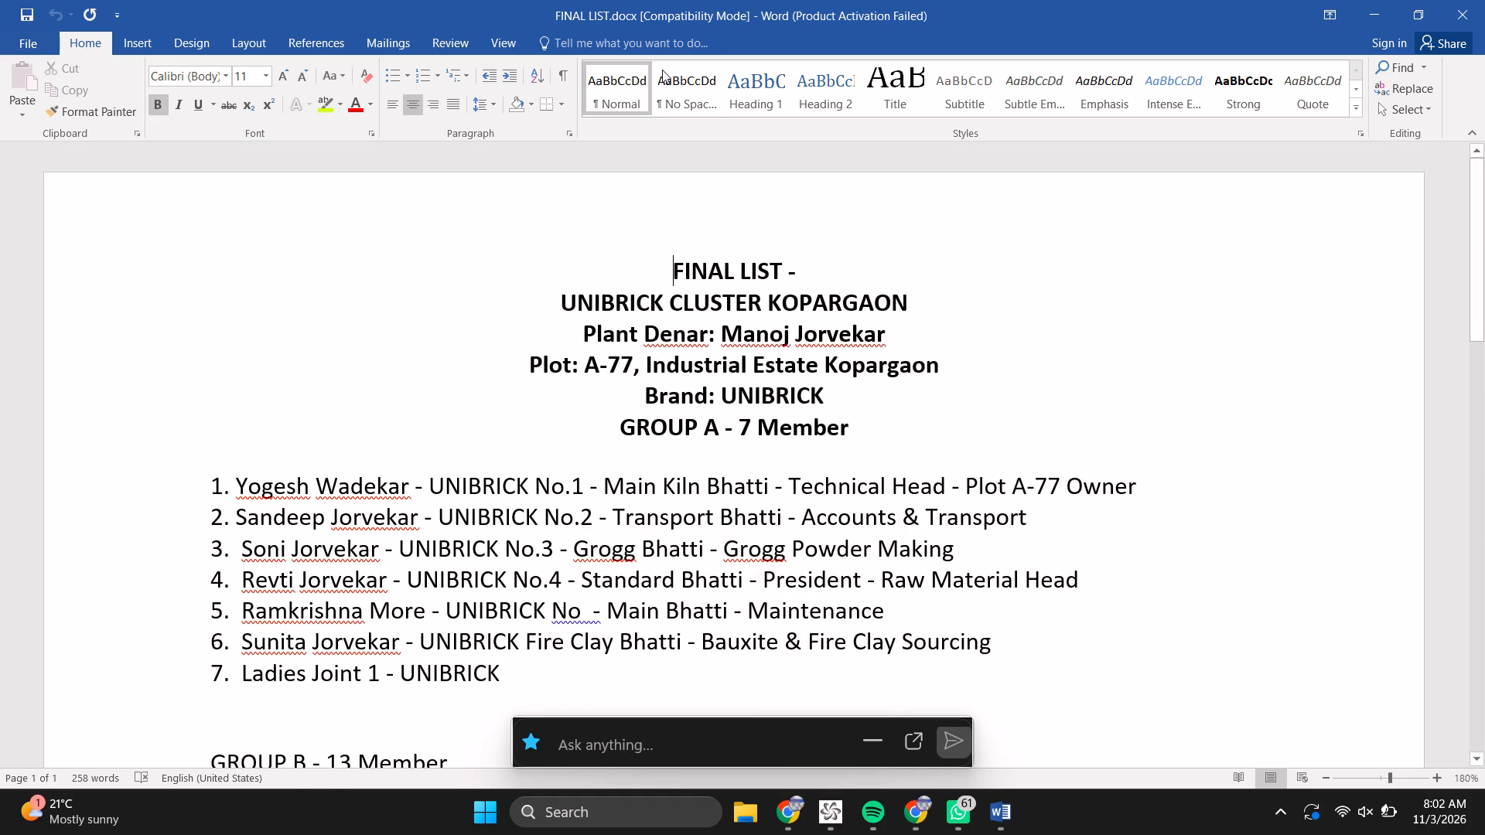
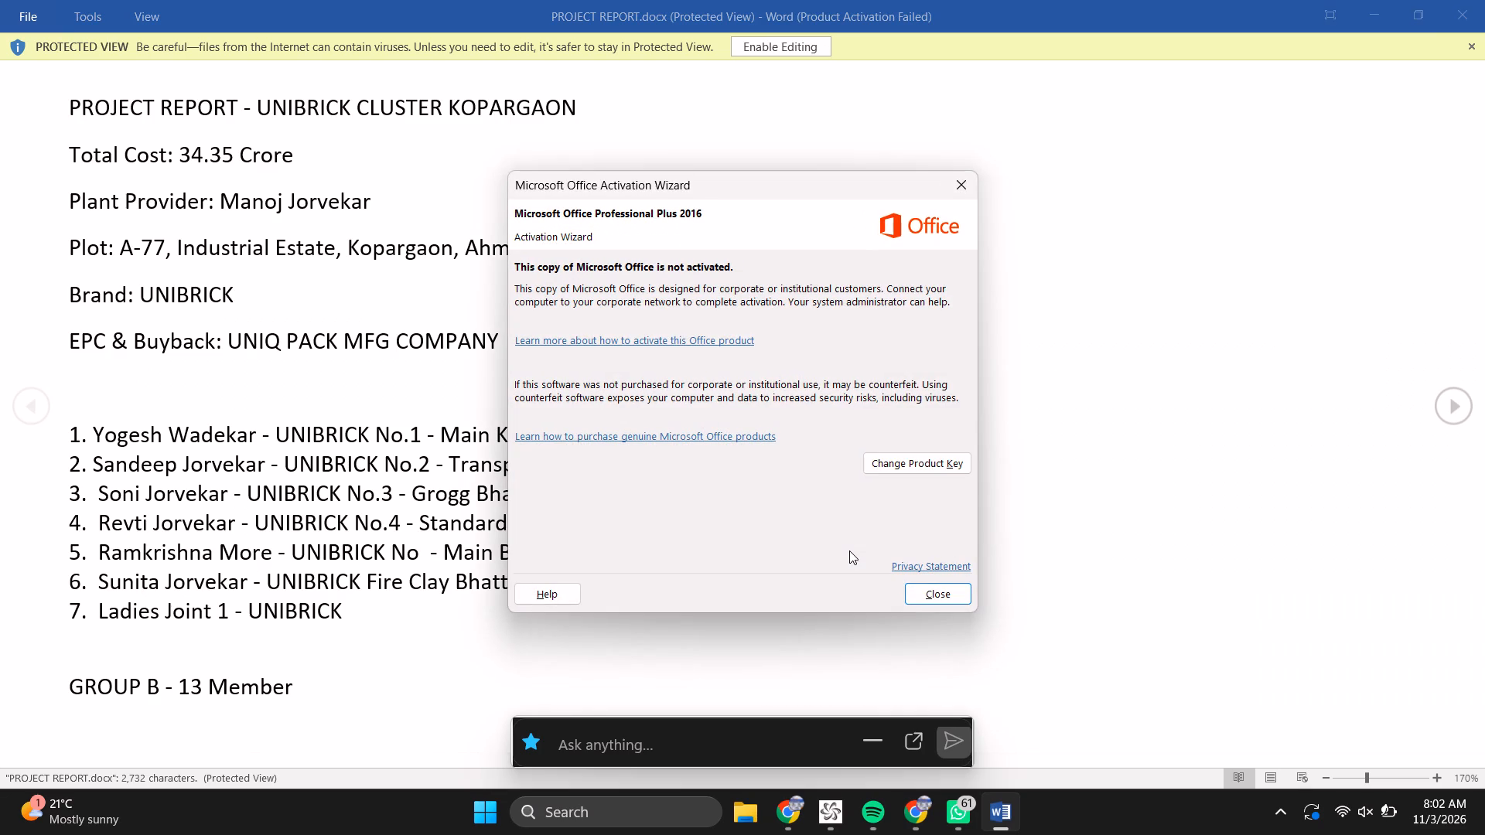
Dismiss the Office activation notice and enable editing for the PROJECT REPORT document opened in Protected View.
left_click(953, 183)
left_click(773, 39)
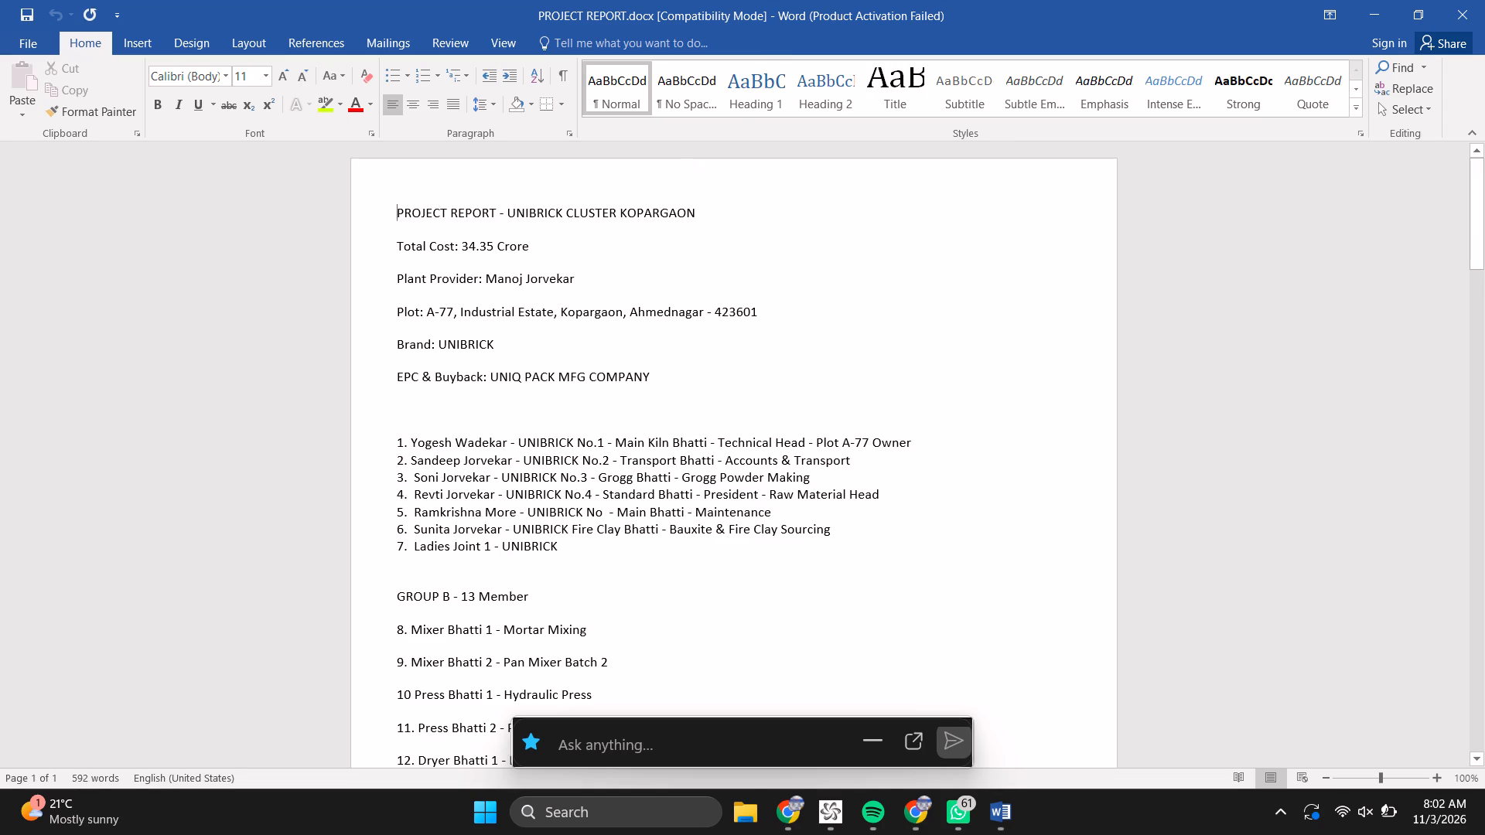
Read through the enlarged project report, from the heading and member lists to the machine price list and supplier contacts.
scroll(609, 295, "up", 4, "ctrl")
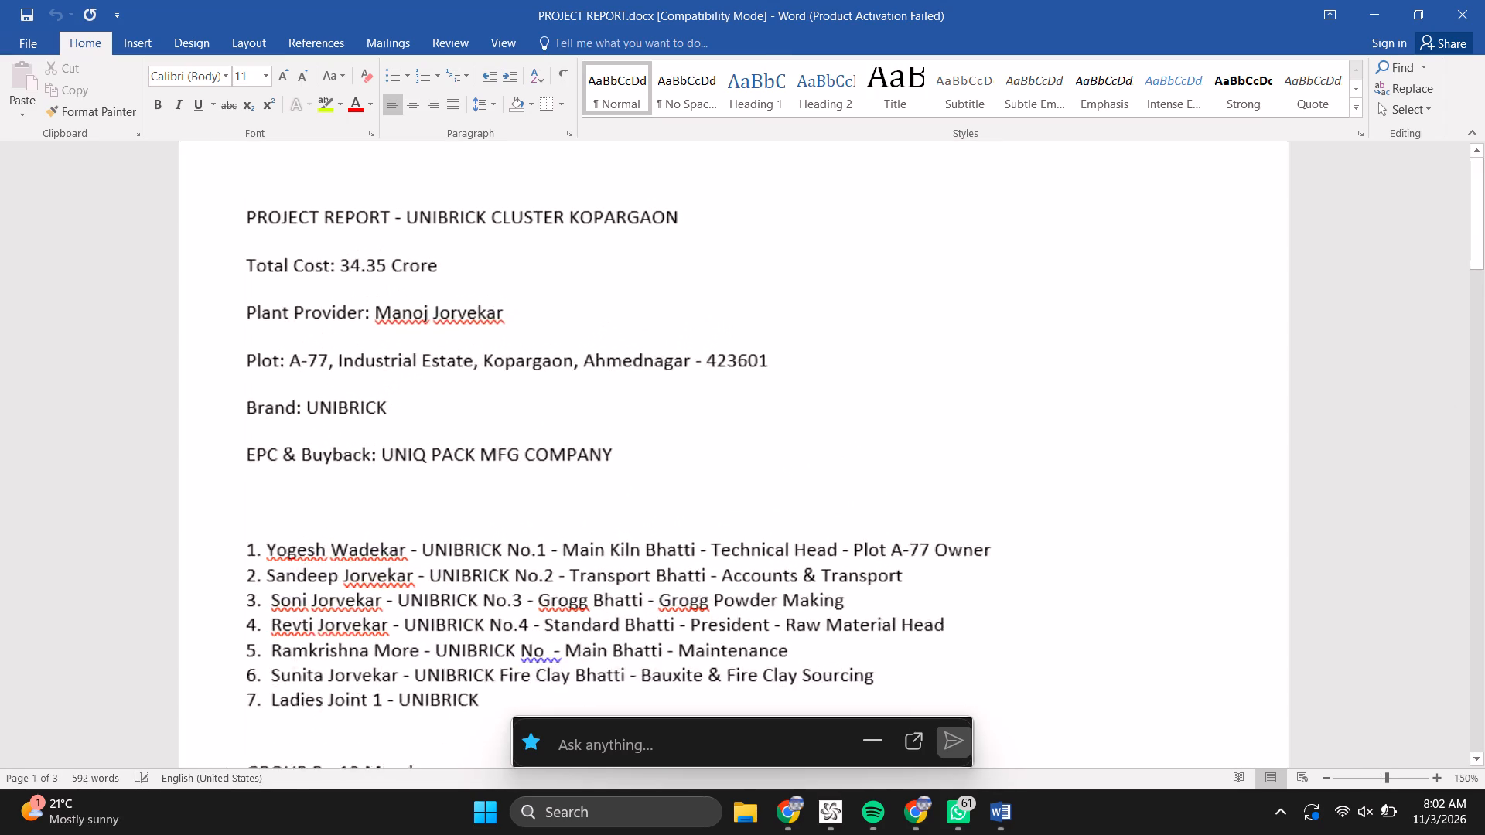
scroll(609, 295, "up", 4, "ctrl")
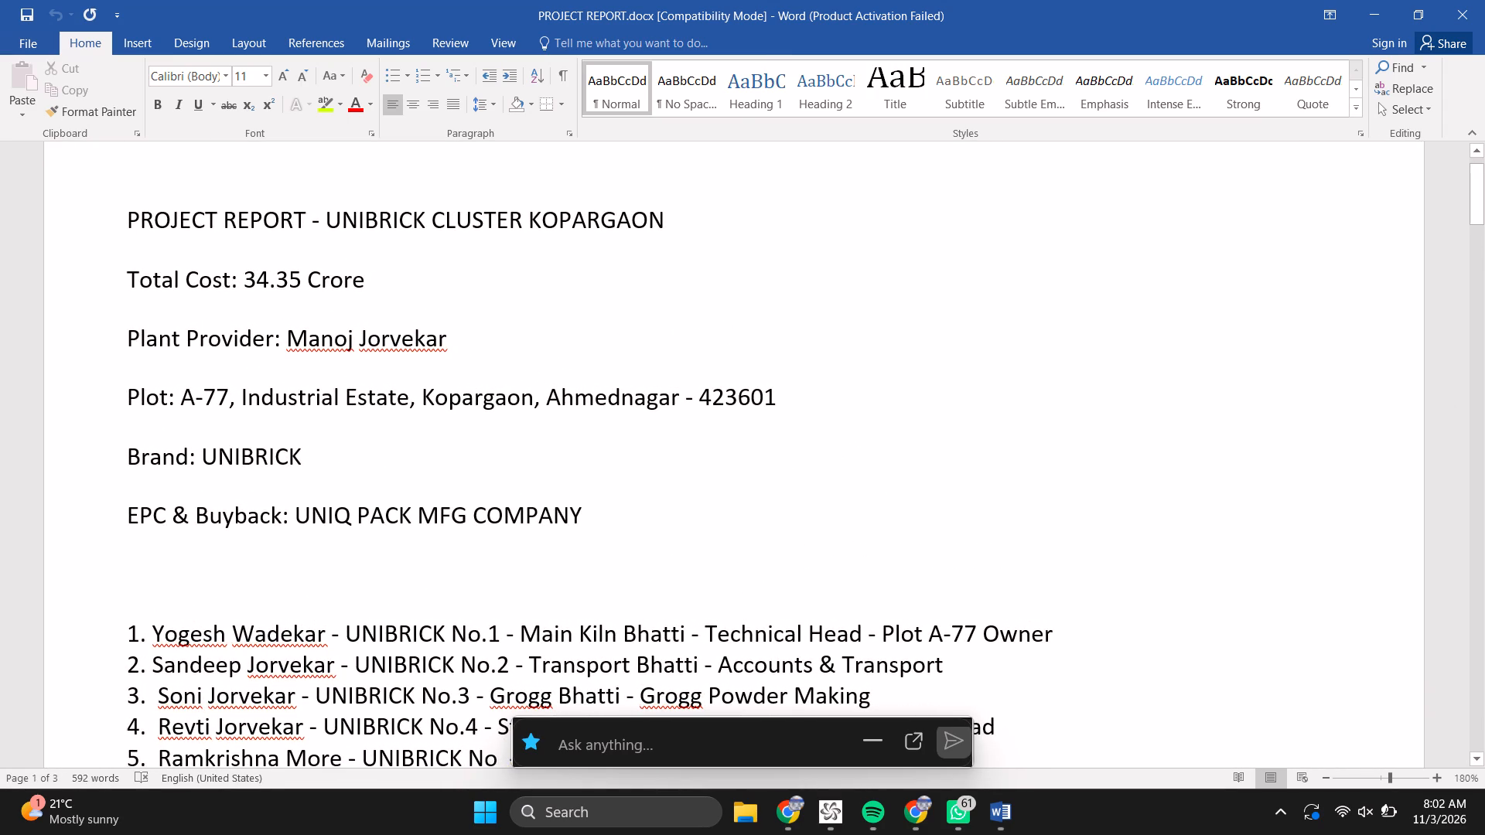
scroll(313, 441, "down", 1)
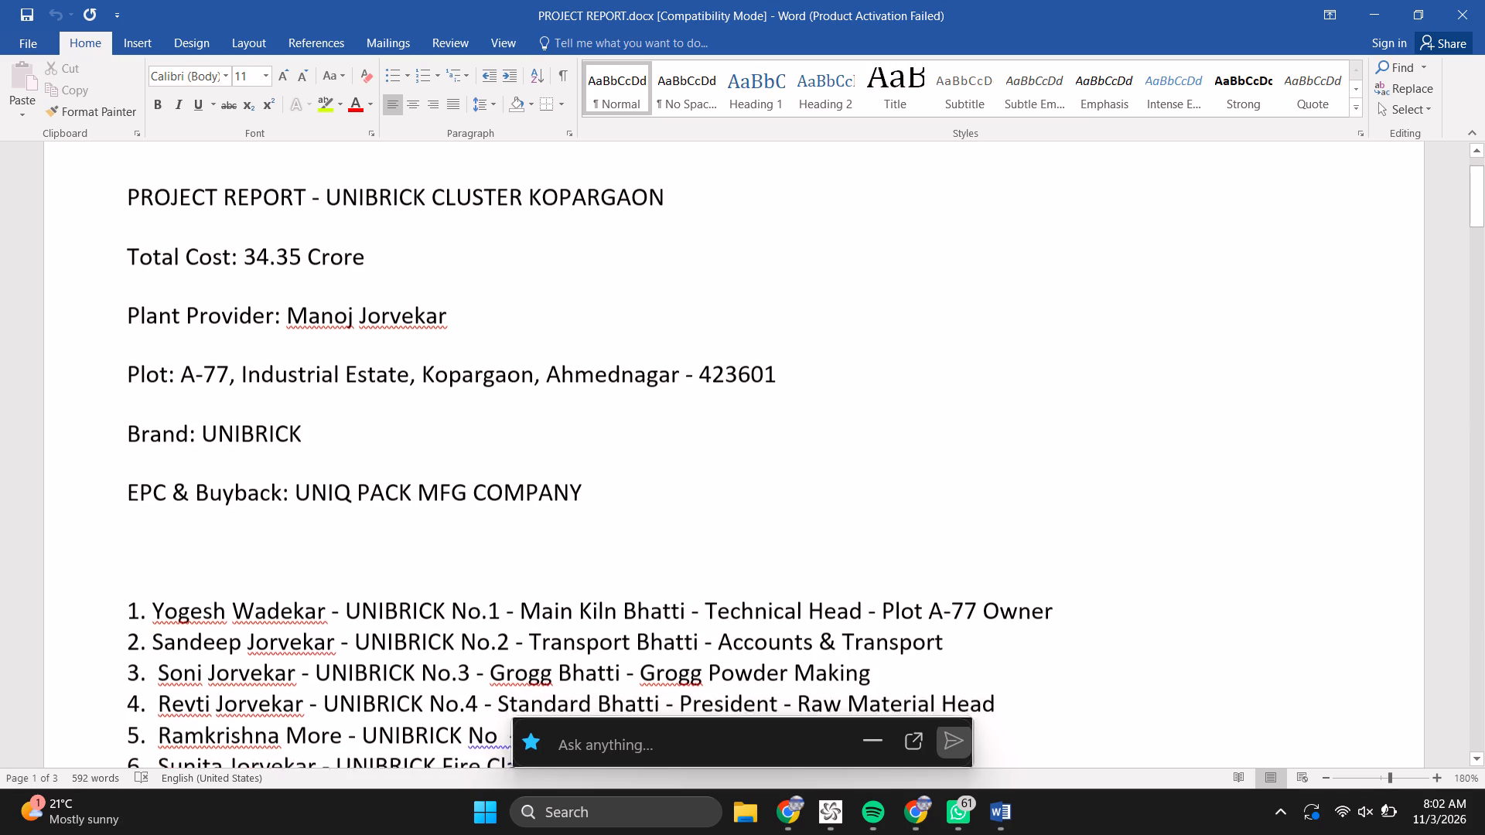
scroll(313, 441, "down", 2)
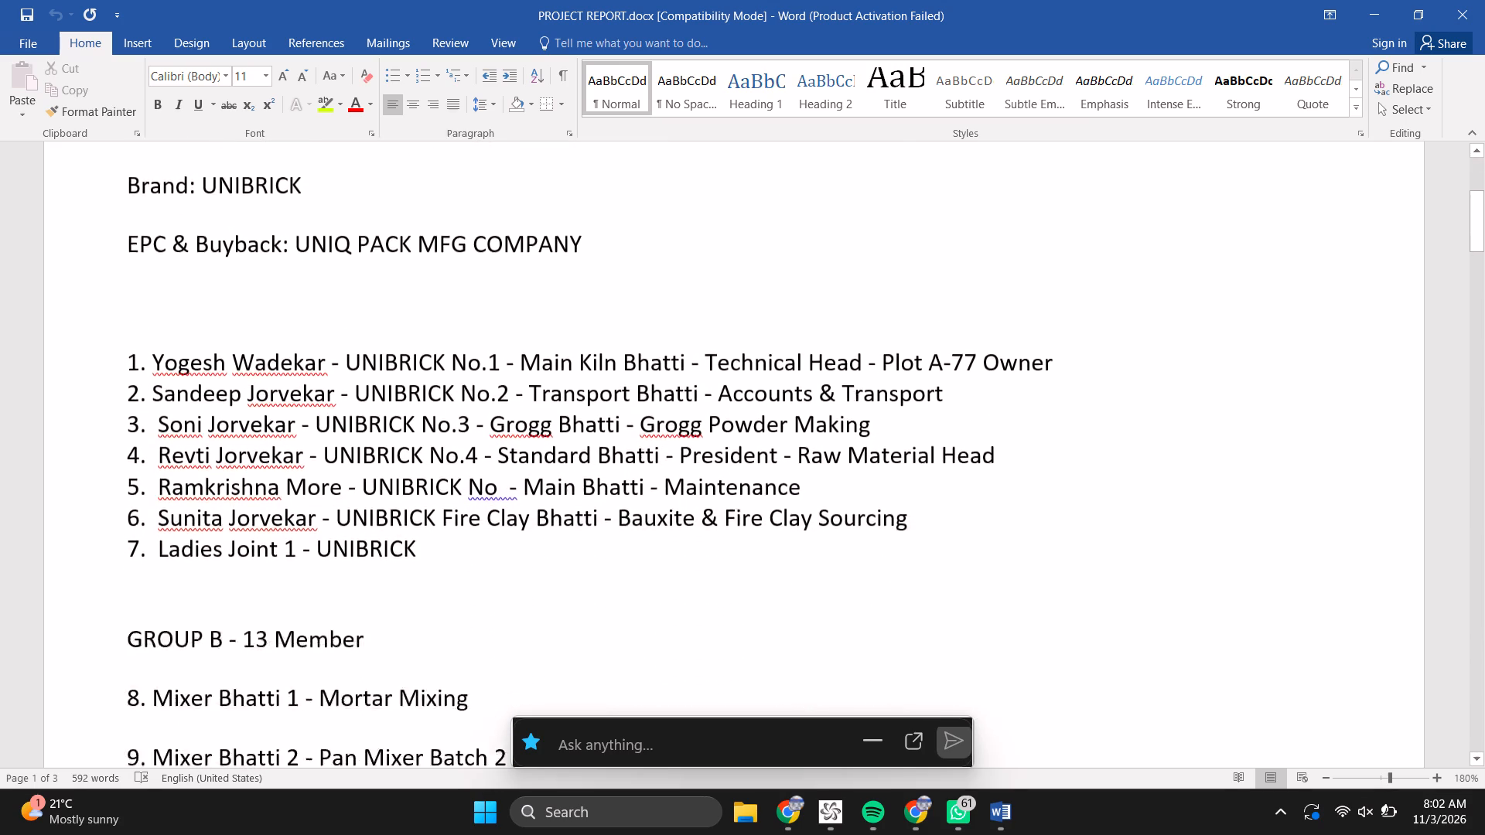
scroll(313, 441, "down", 2)
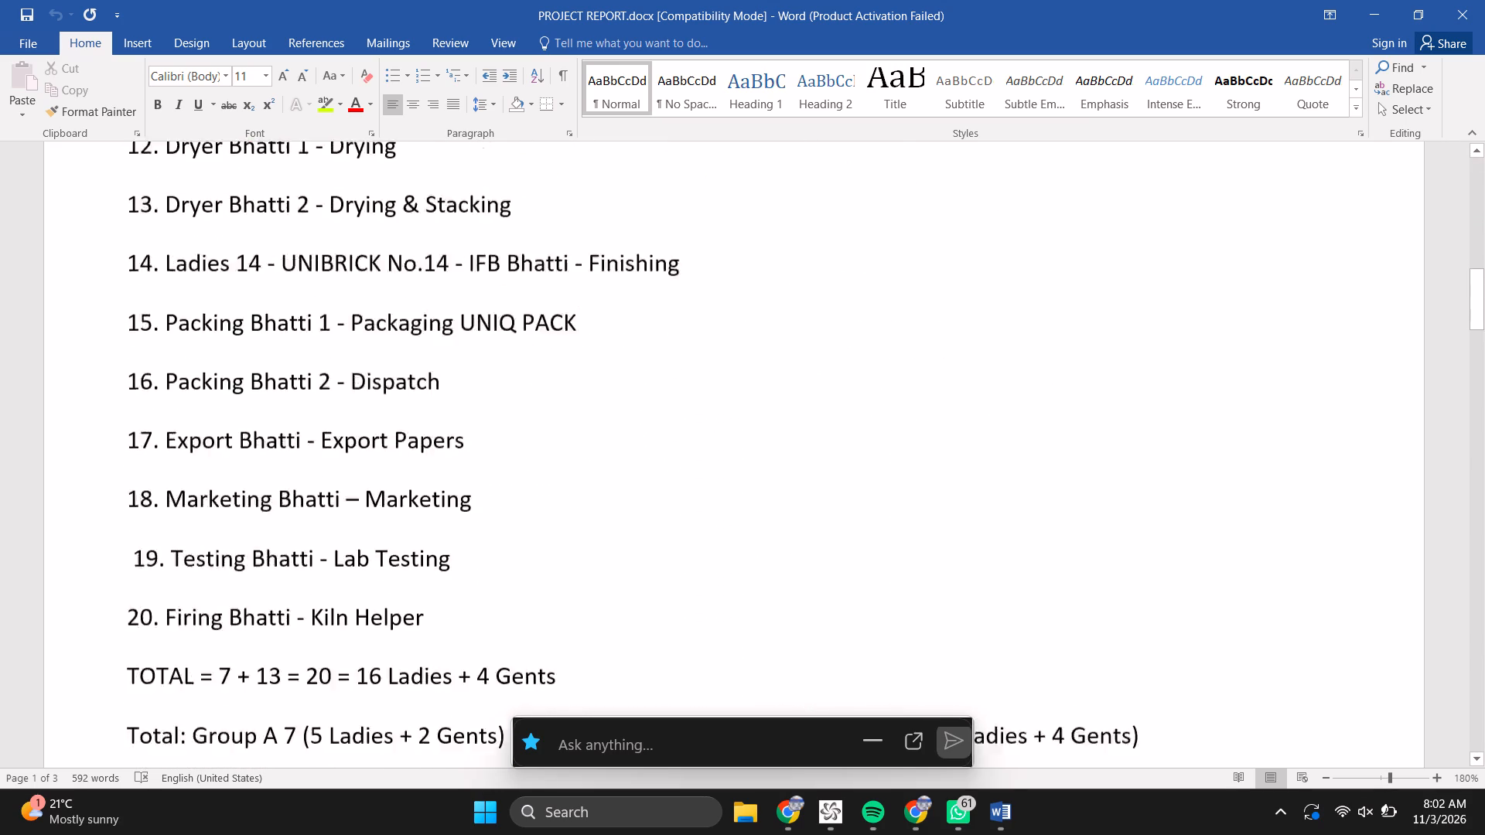
scroll(313, 441, "down", 2)
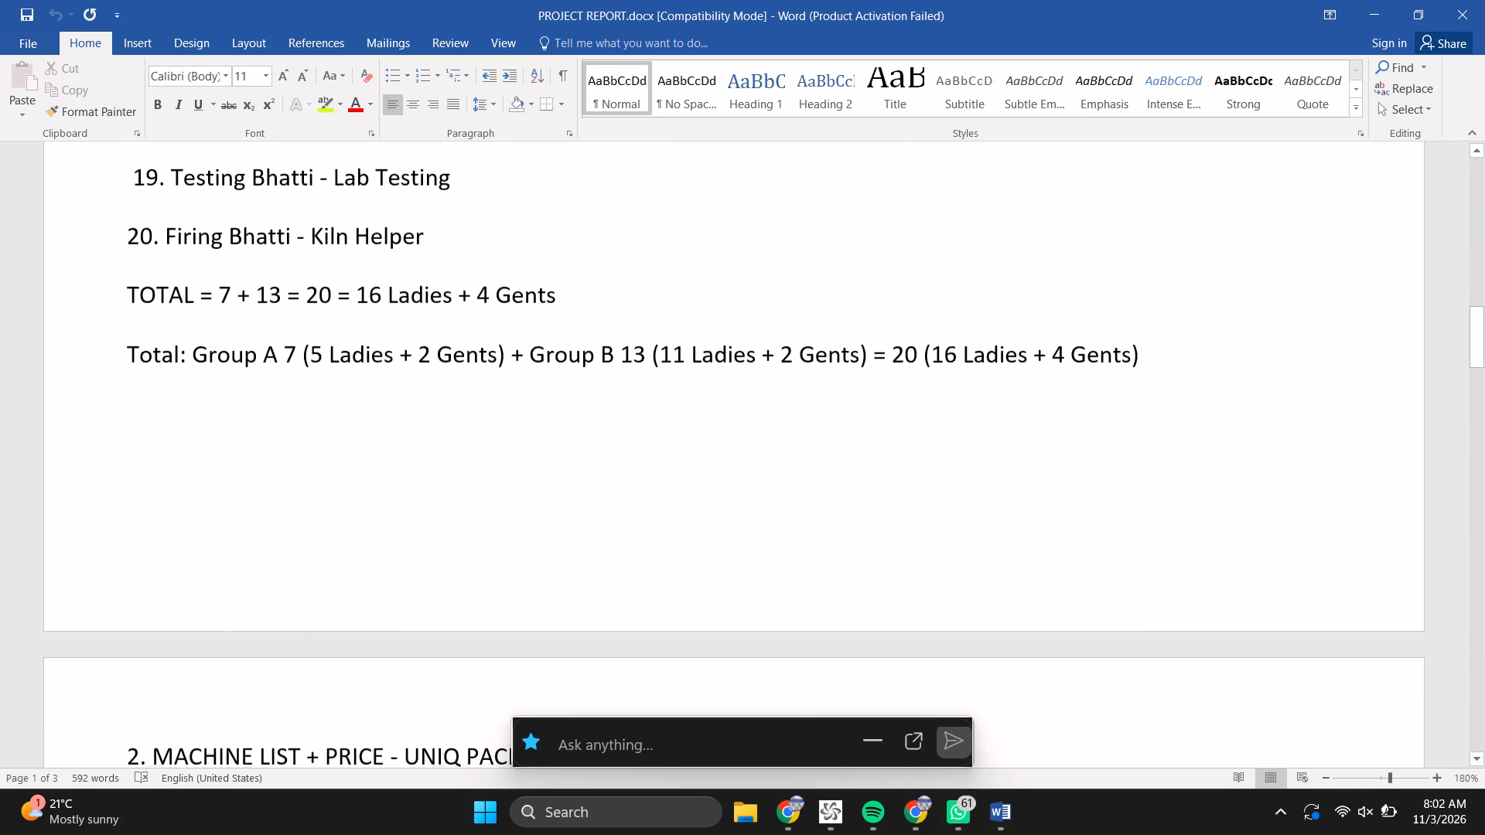
scroll(313, 441, "down", 2)
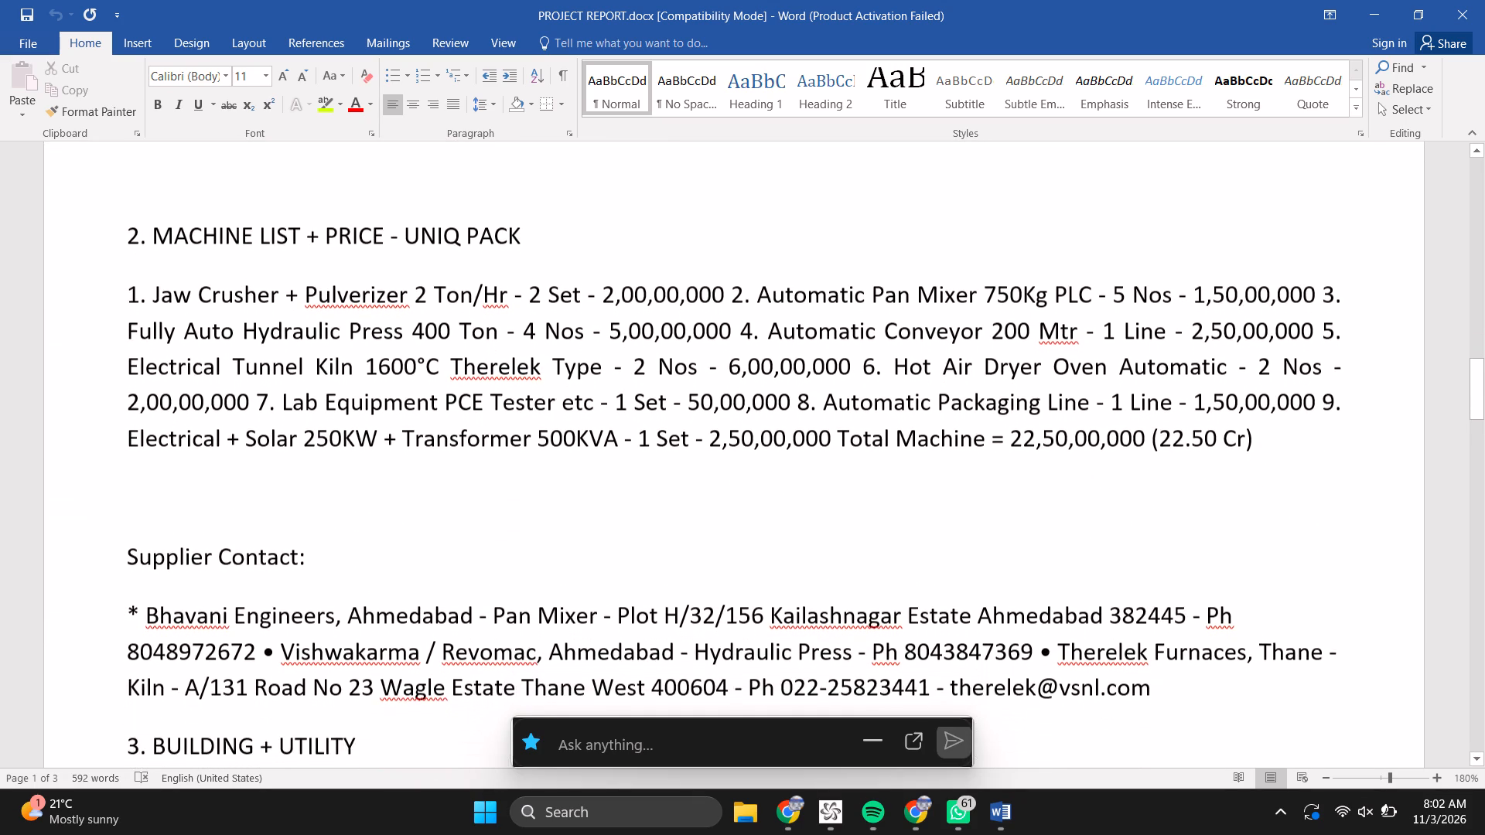
scroll(313, 441, "down", 2)
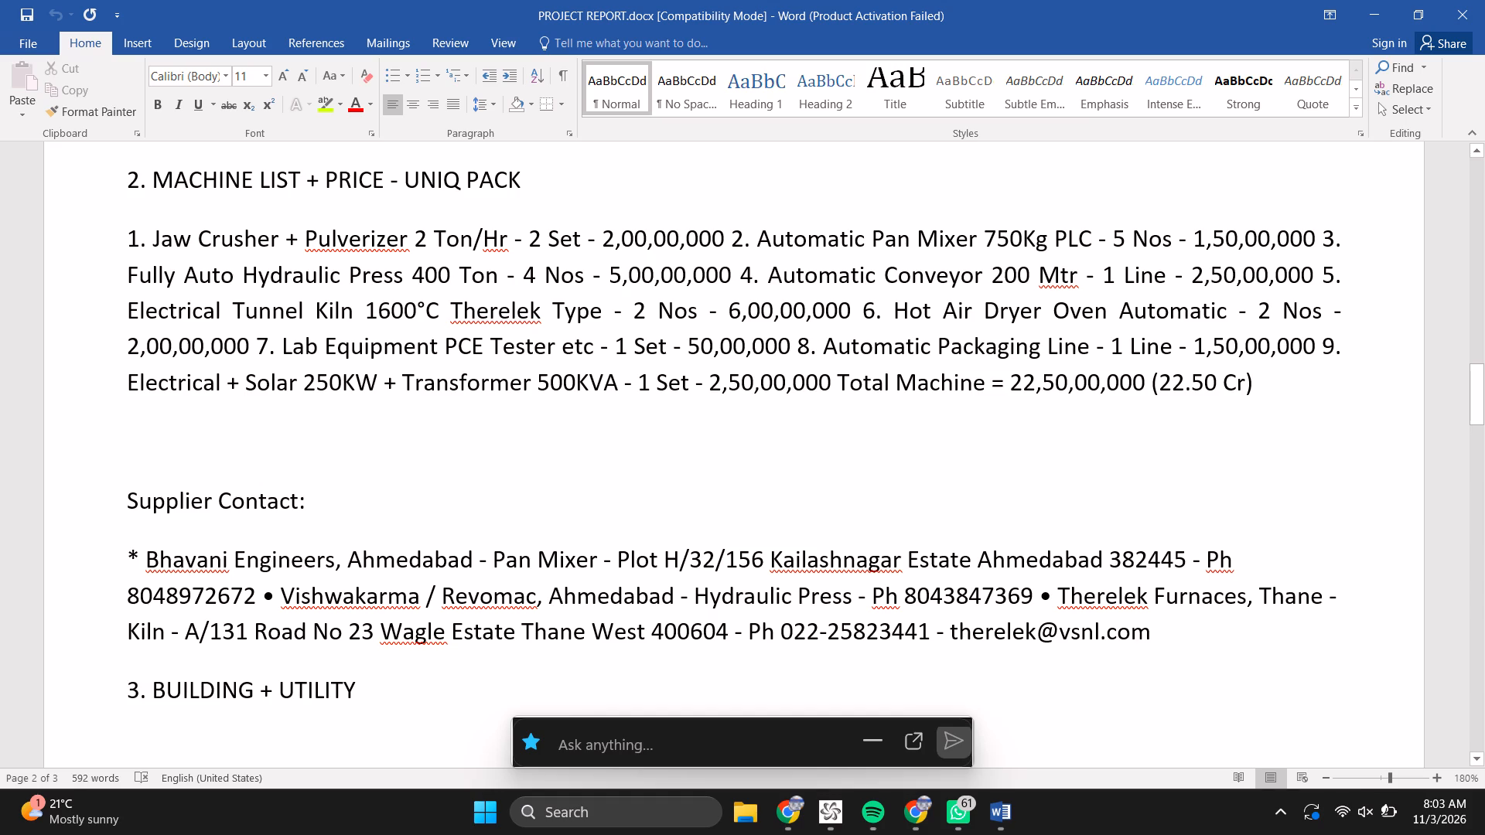
scroll(790, 341, "up", 3)
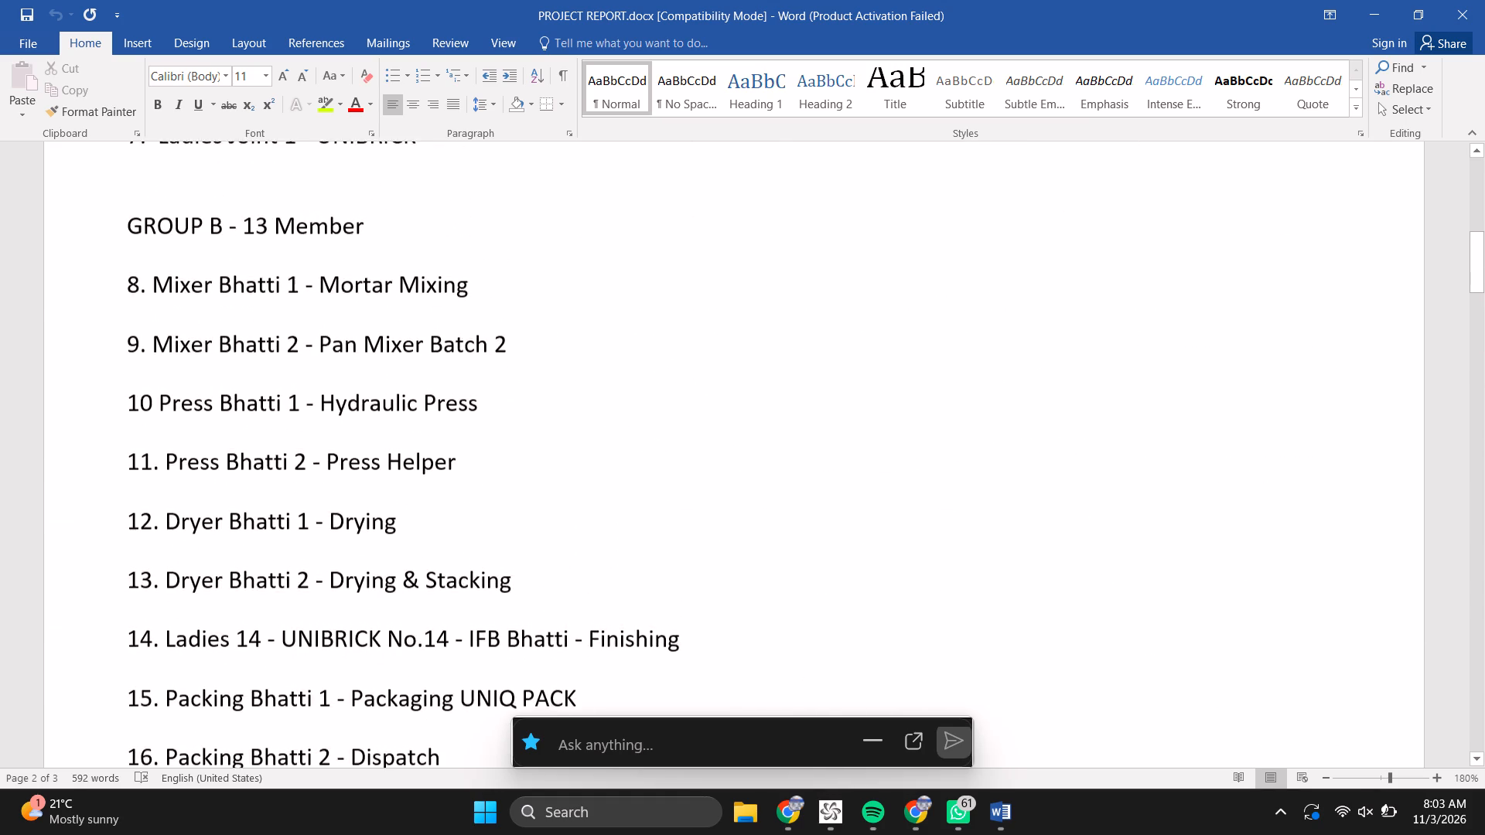
scroll(790, 341, "up", 2)
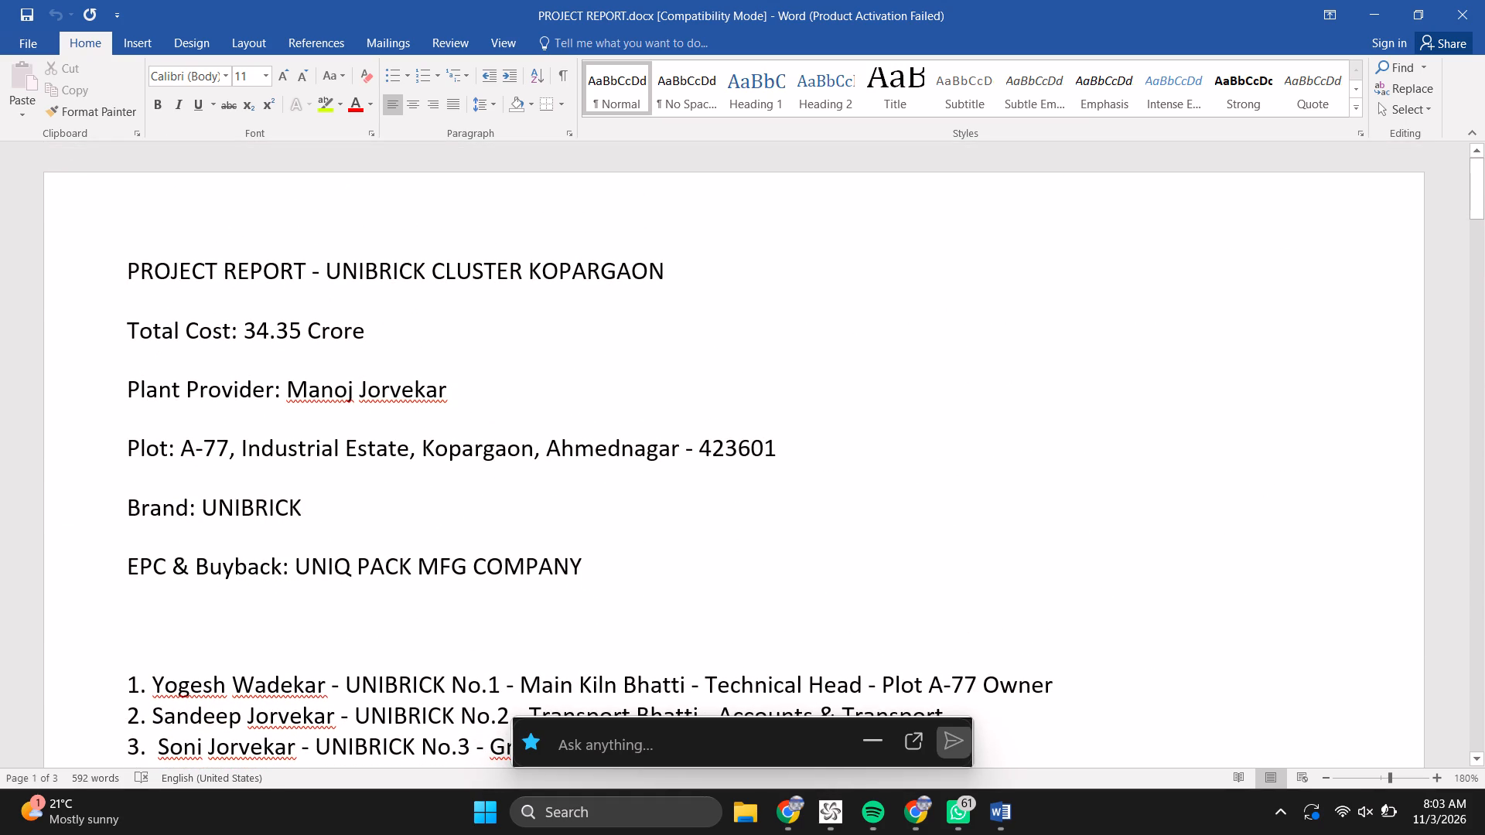
Change the whole-number part of the Total Cost figure under the report heading to 22.
left_click(268, 330)
key("BackSpace")
key("BackSpace")
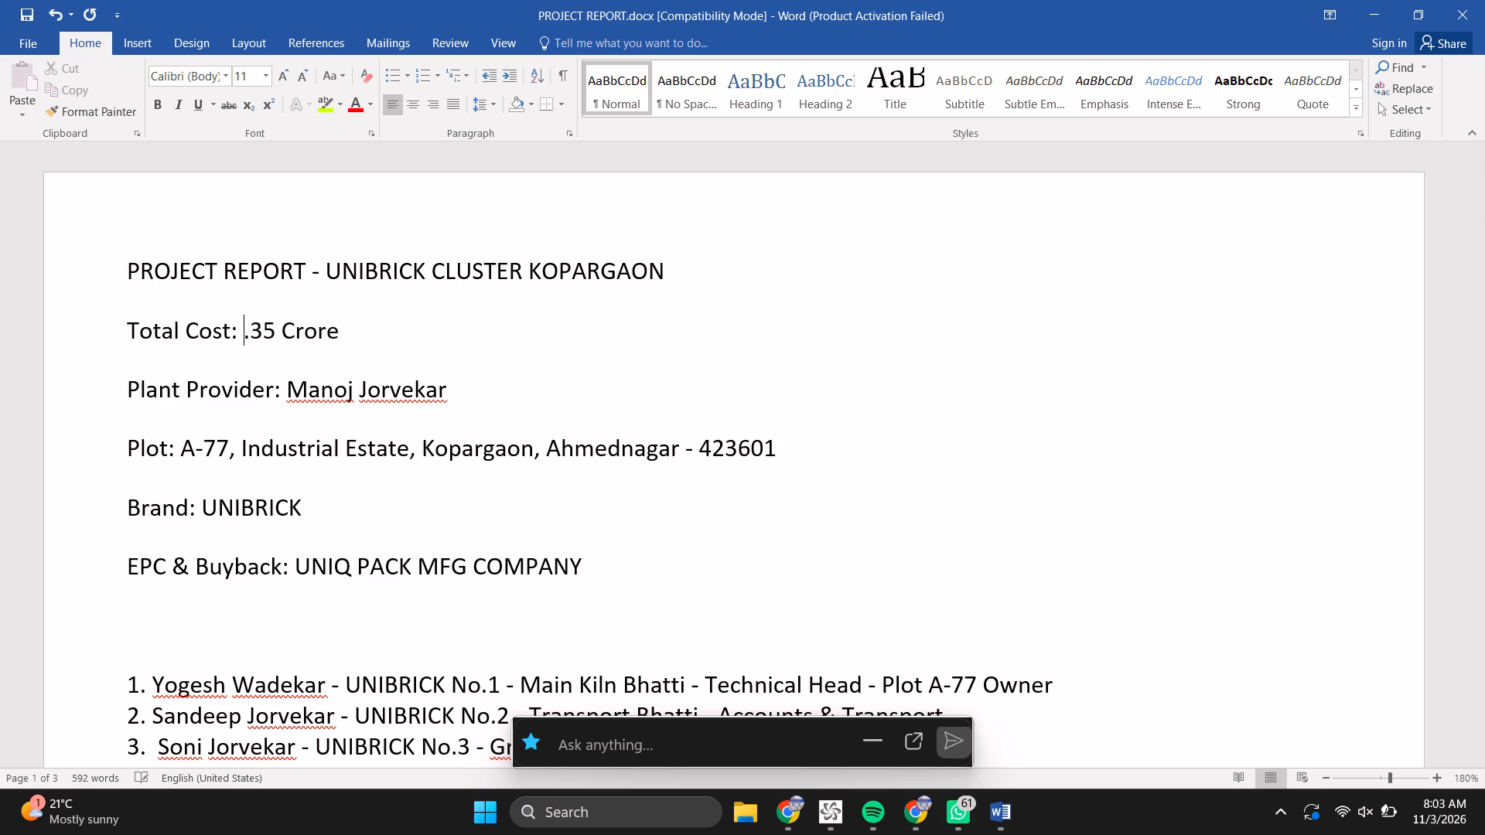
type("22")
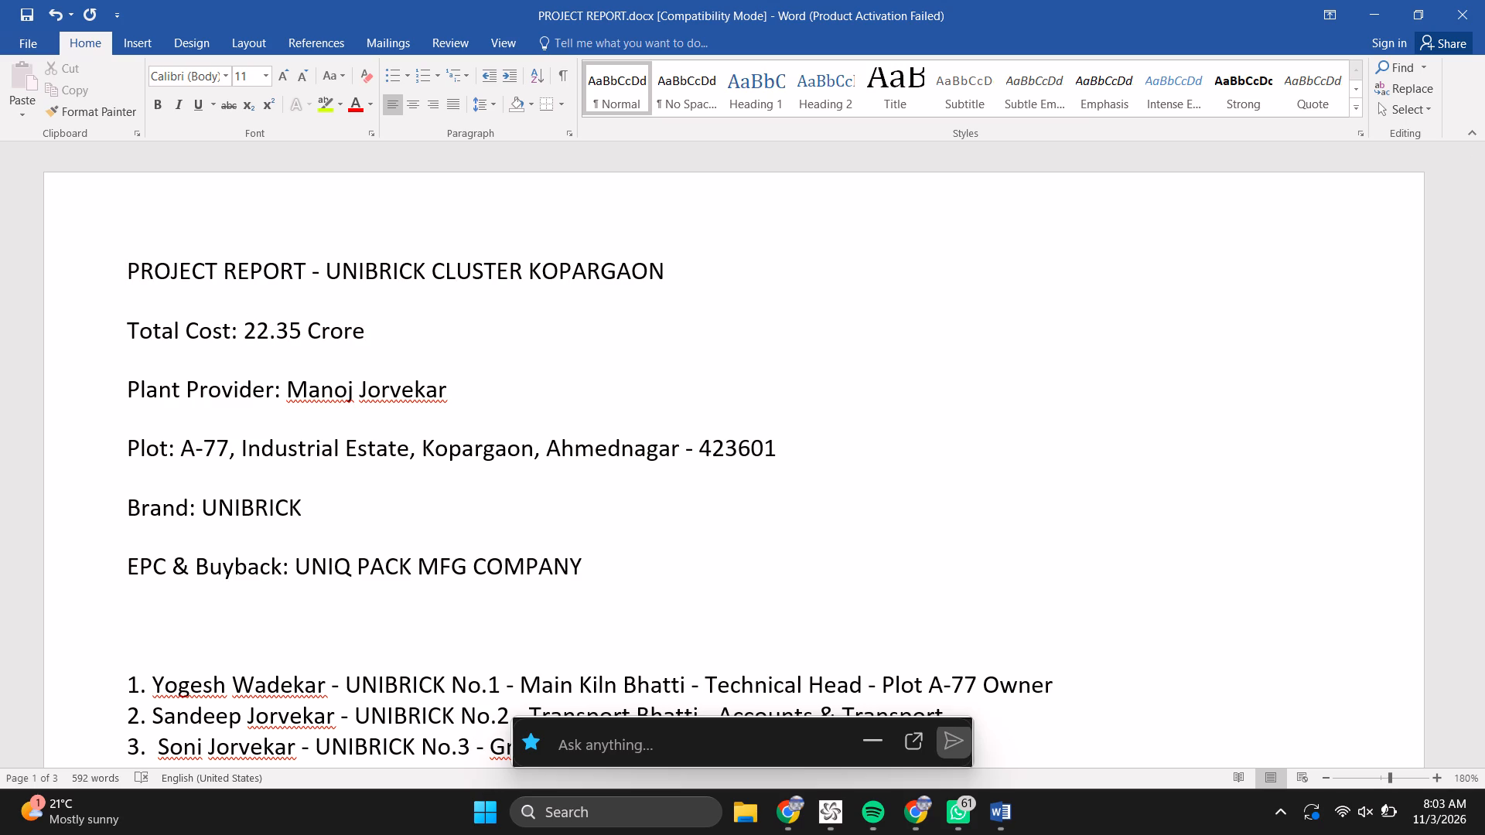
Check the machine list's total and set the decimals of the Total Cost to .50, making it 22.50.
scroll(674, 376, "down", 1)
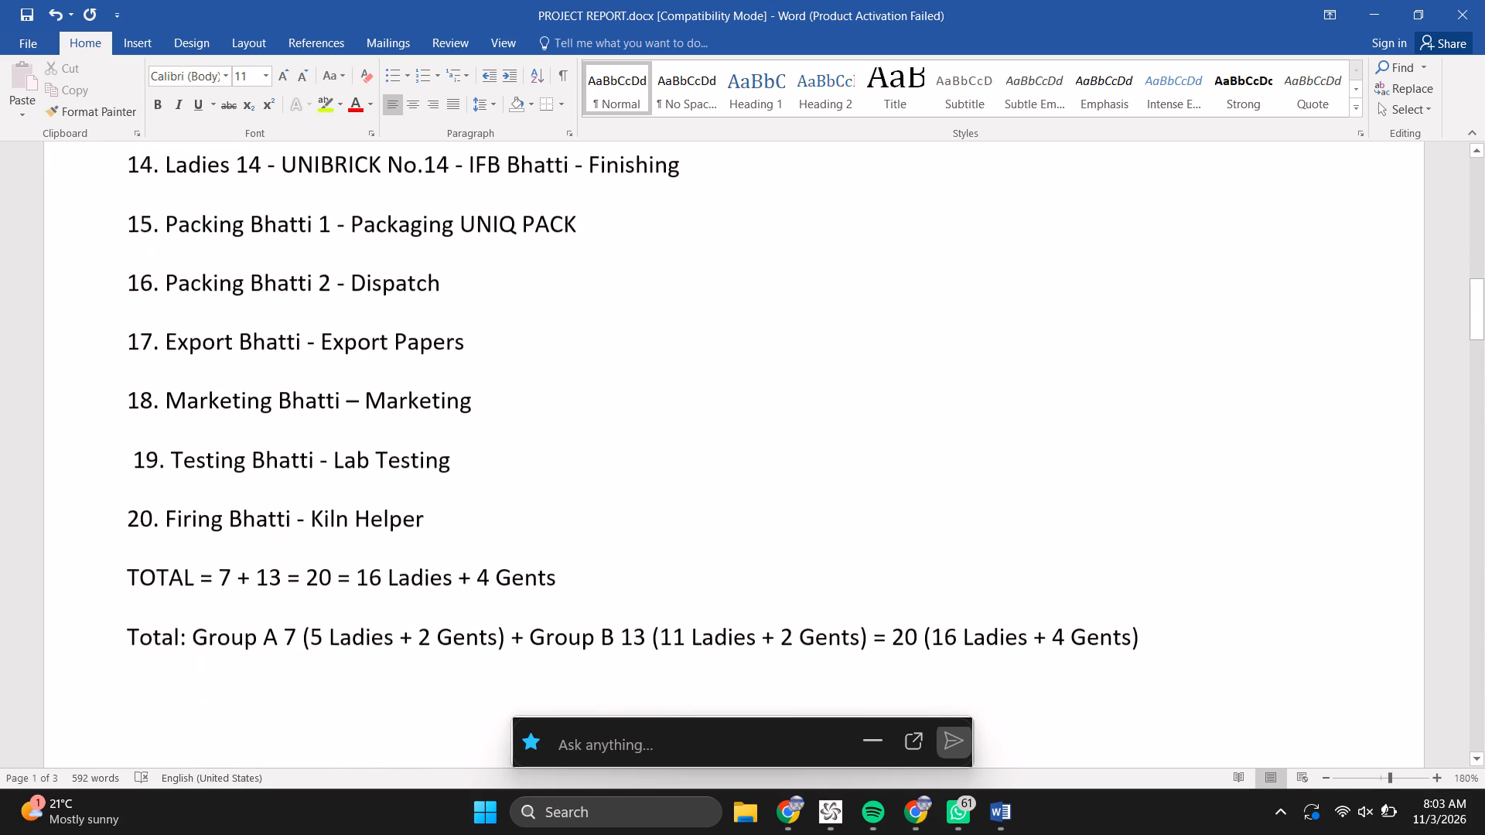
scroll(674, 376, "down", 1)
scroll(674, 376, "up", 4)
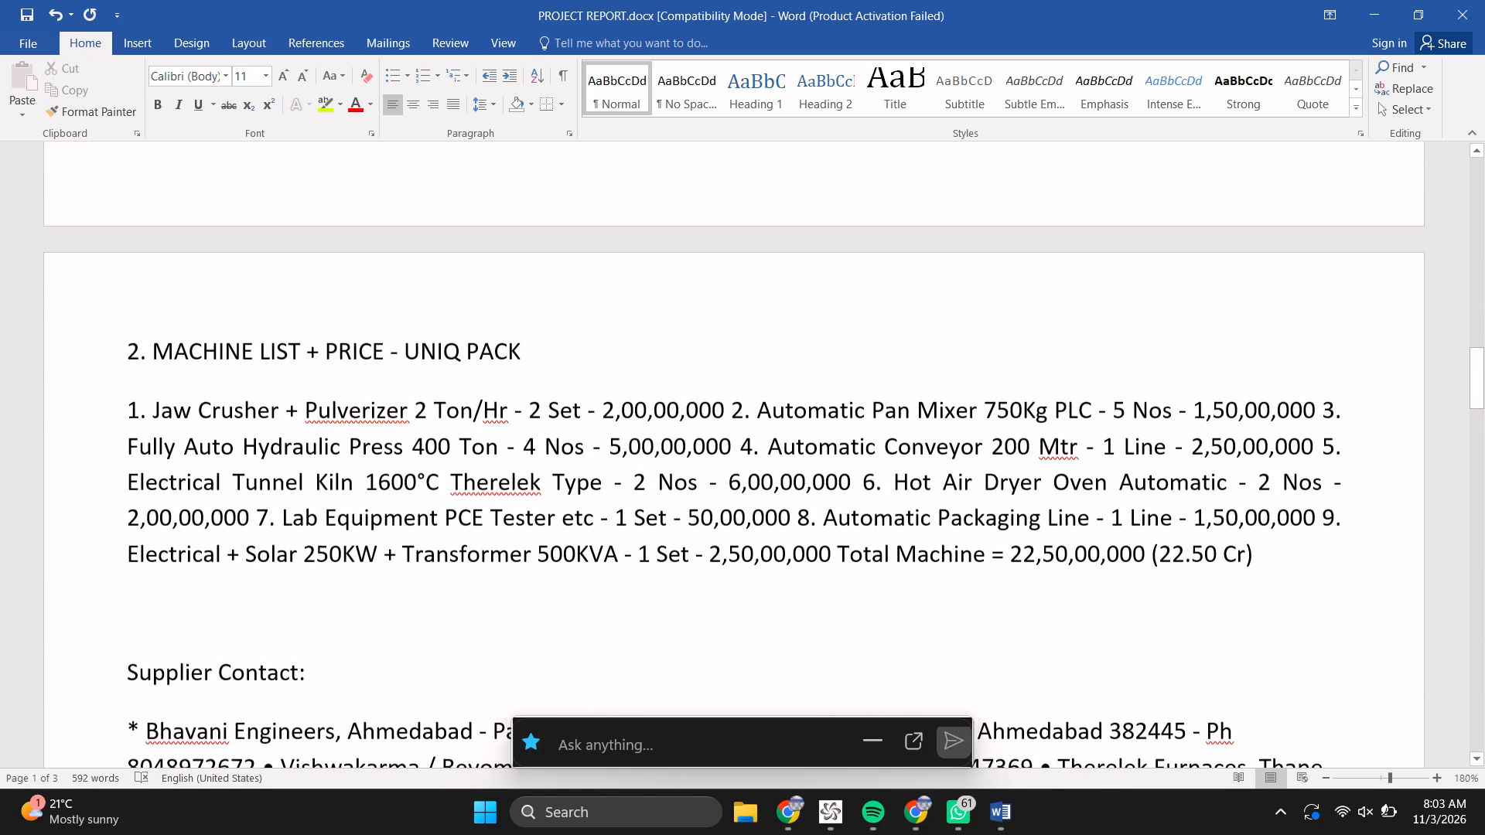
scroll(674, 376, "up", 4)
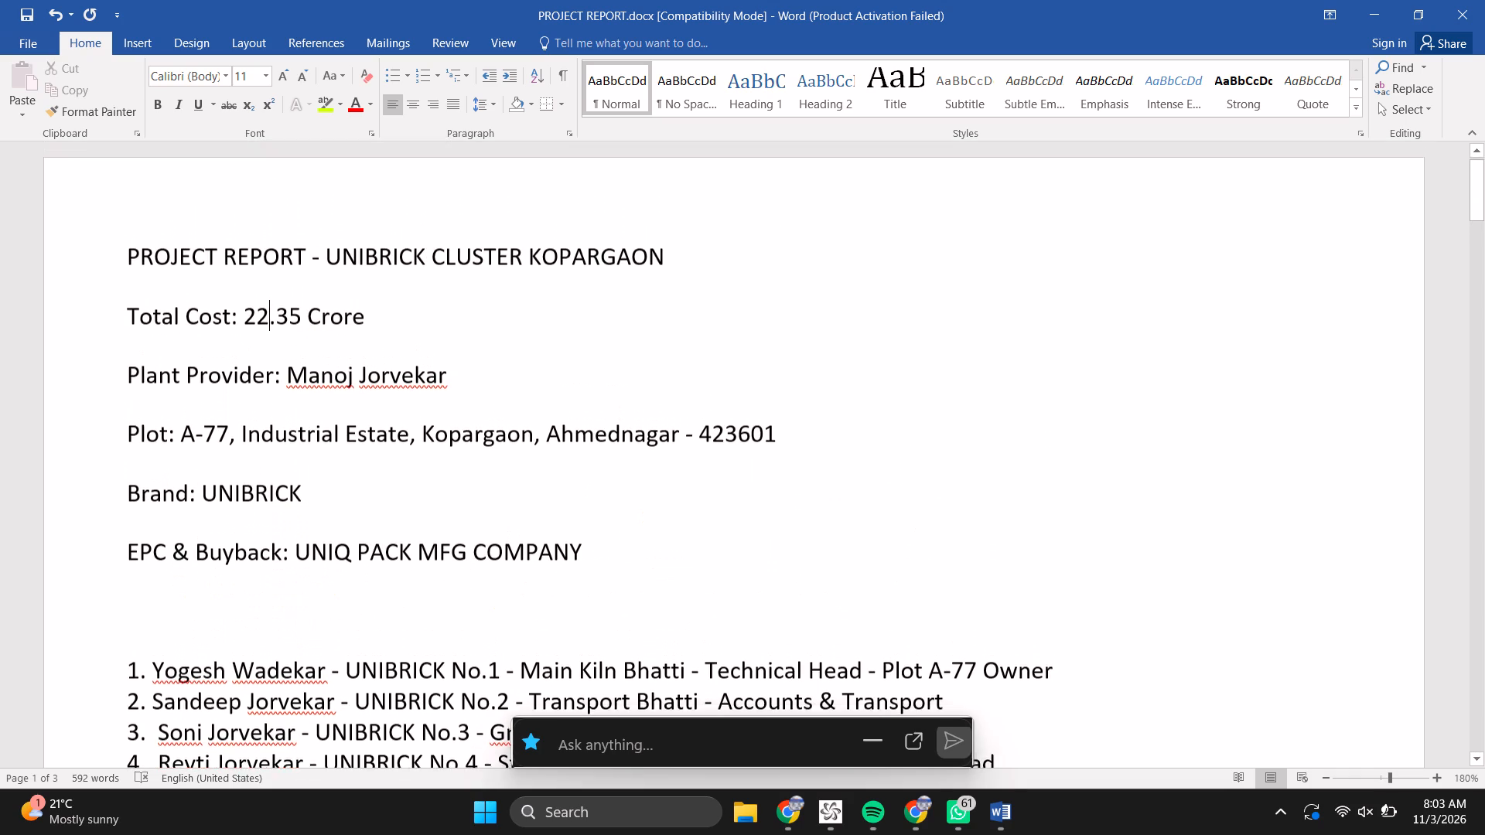
scroll(674, 376, "up", 1)
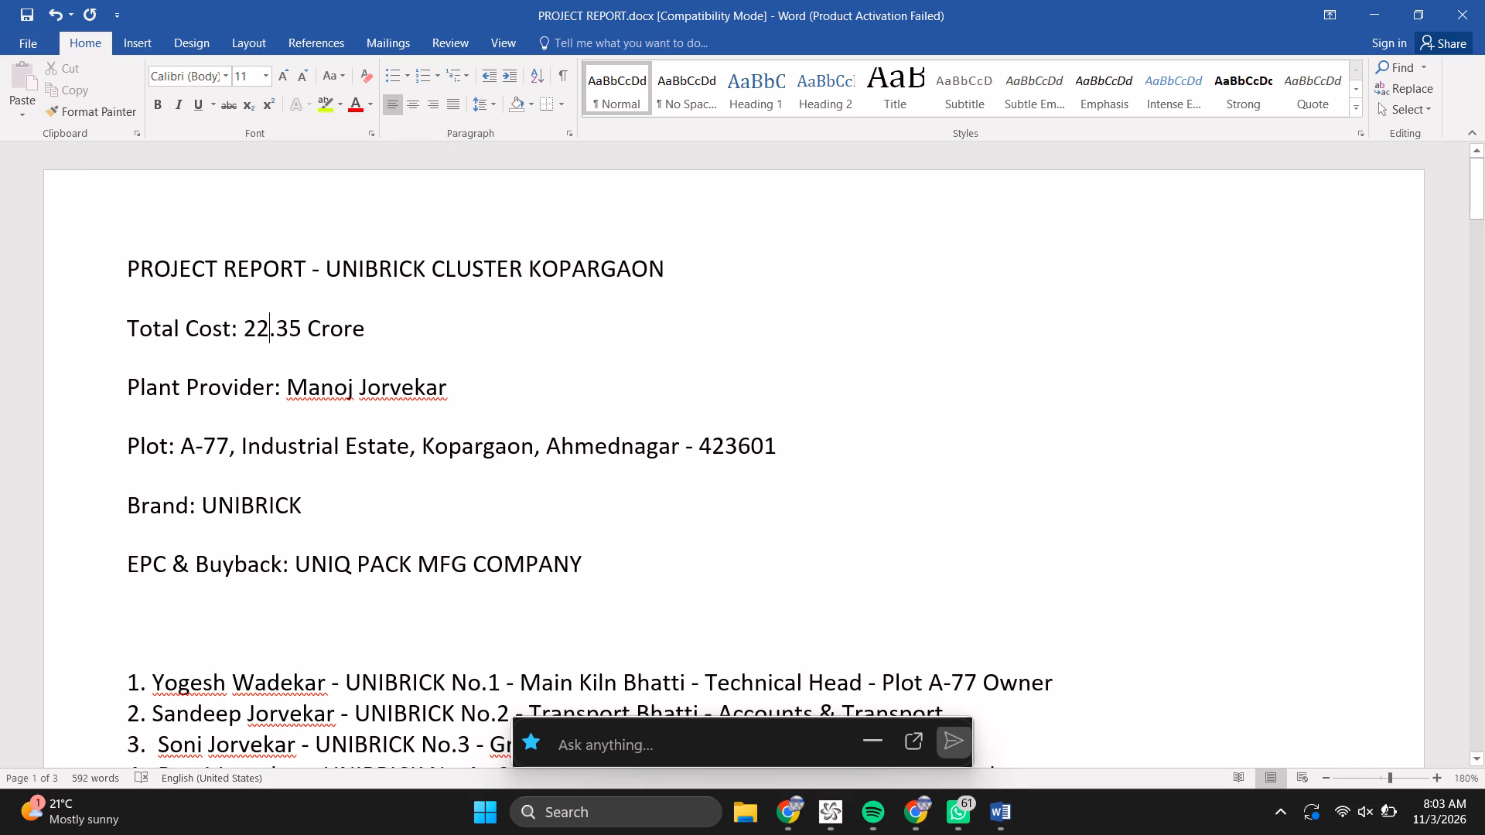
left_click(292, 327)
key("BackSpace")
key("Right")
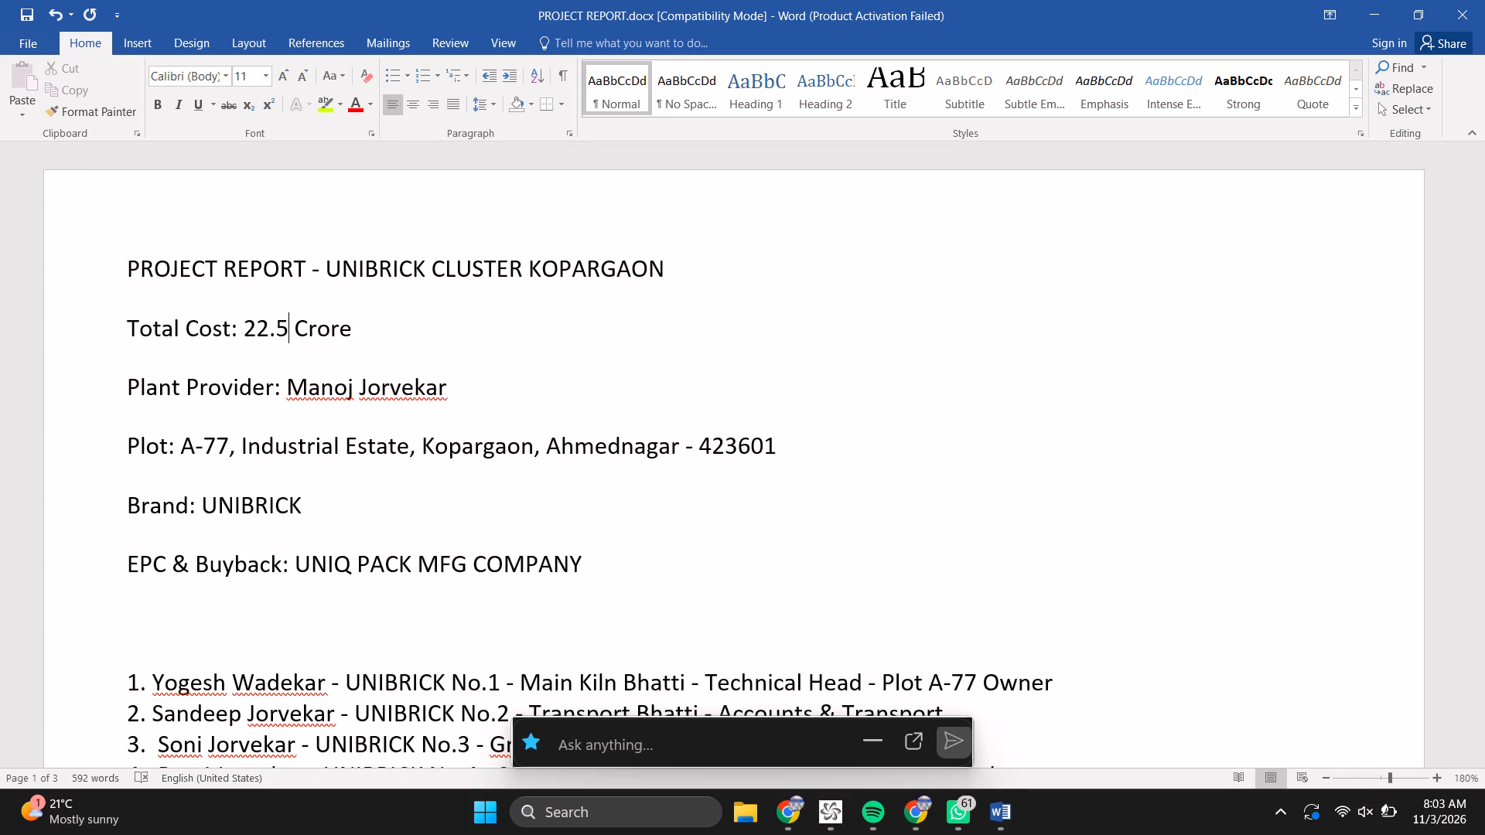
key("0")
Shorten the word Crore to Cr at the end of the Total Cost line.
left_click(367, 331)
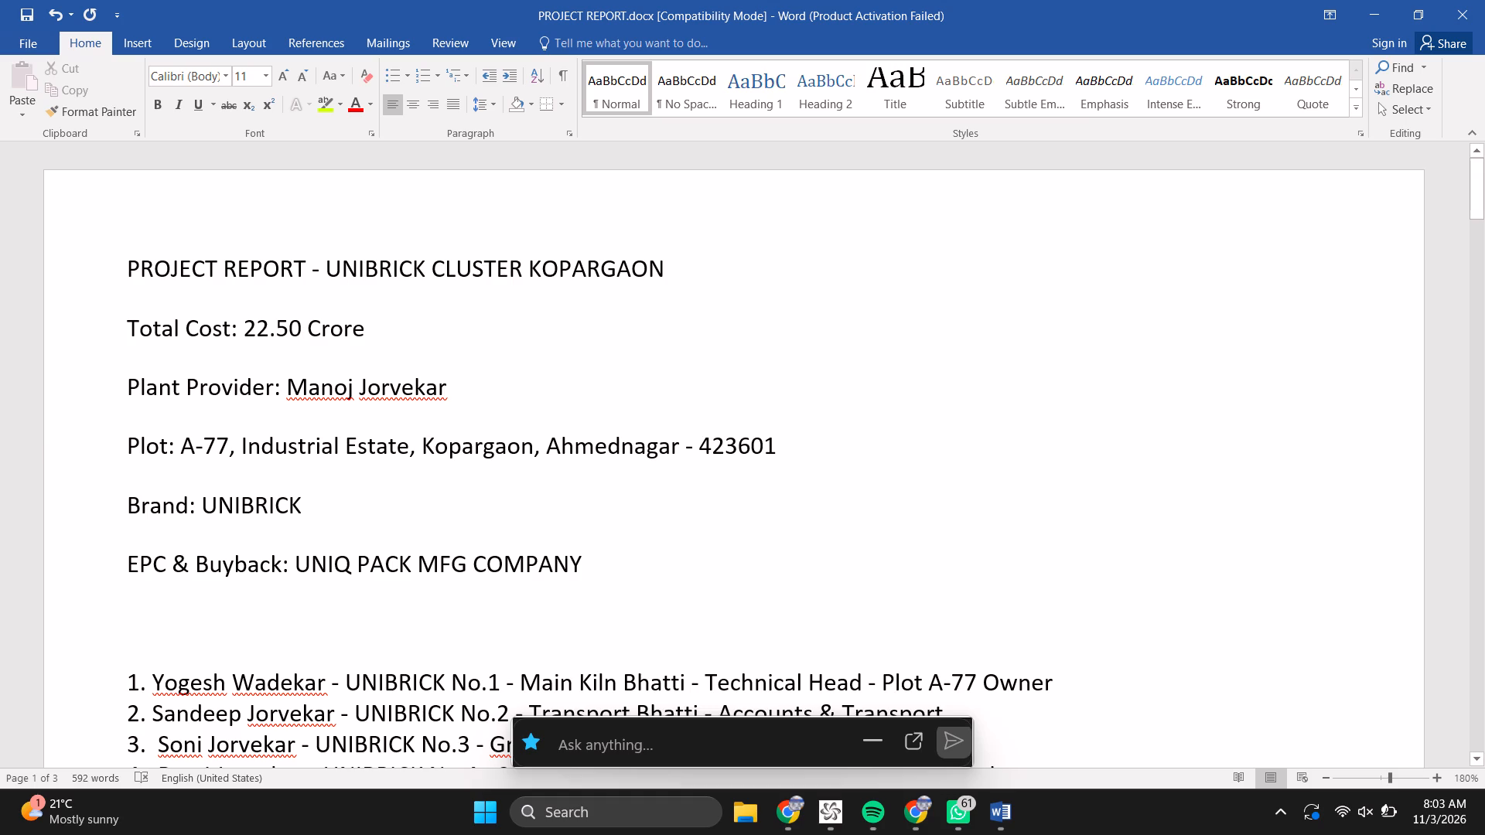
key("BackSpace")
key("BackSpace")
key("BackSpace")
Review the numbered member list, Group B roles 8 to 20 and the ladies and gents total lines.
scroll(340, 436, "down", 1)
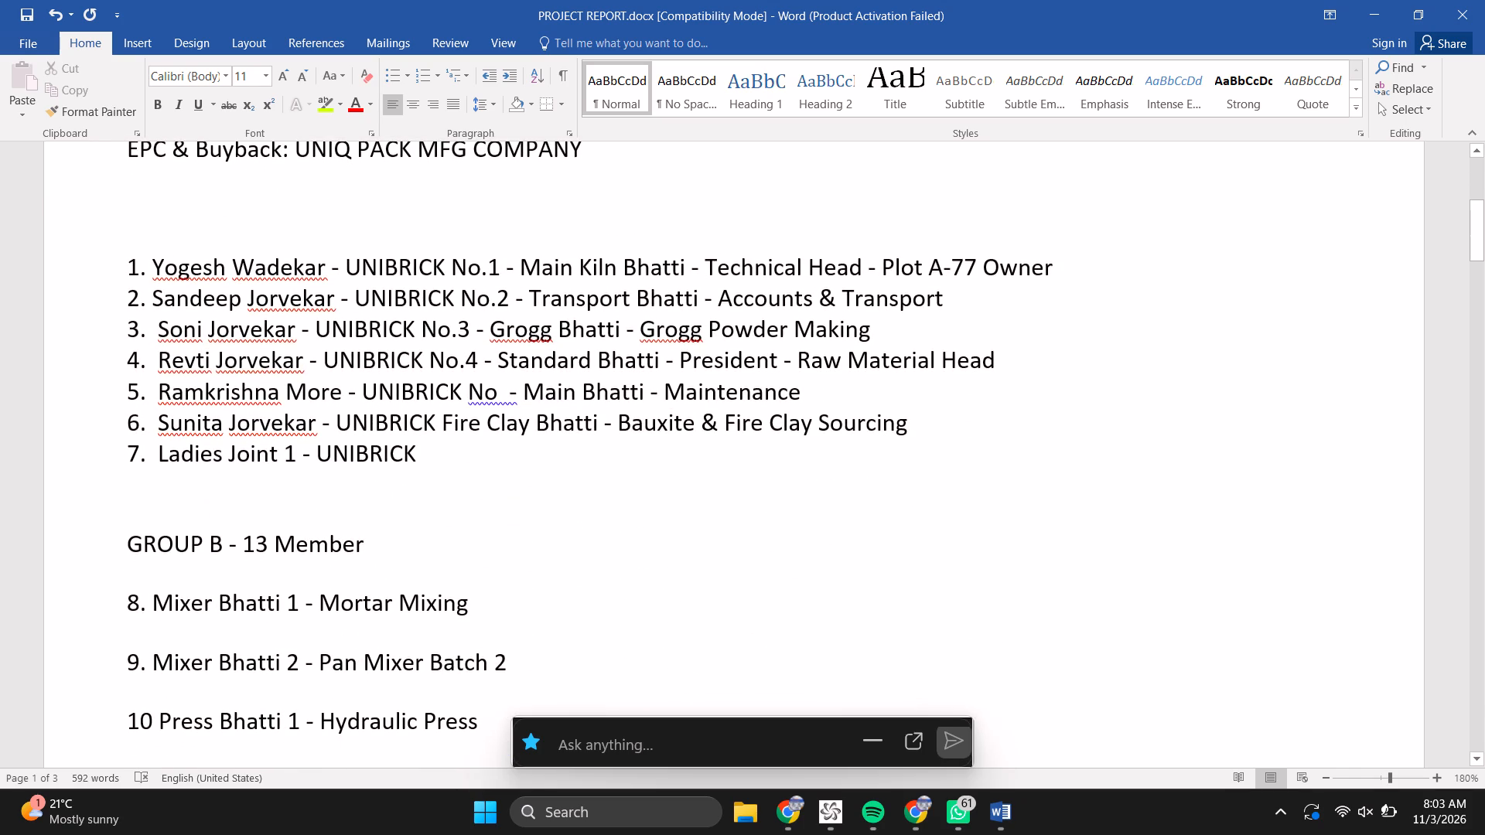
scroll(340, 436, "down", 1)
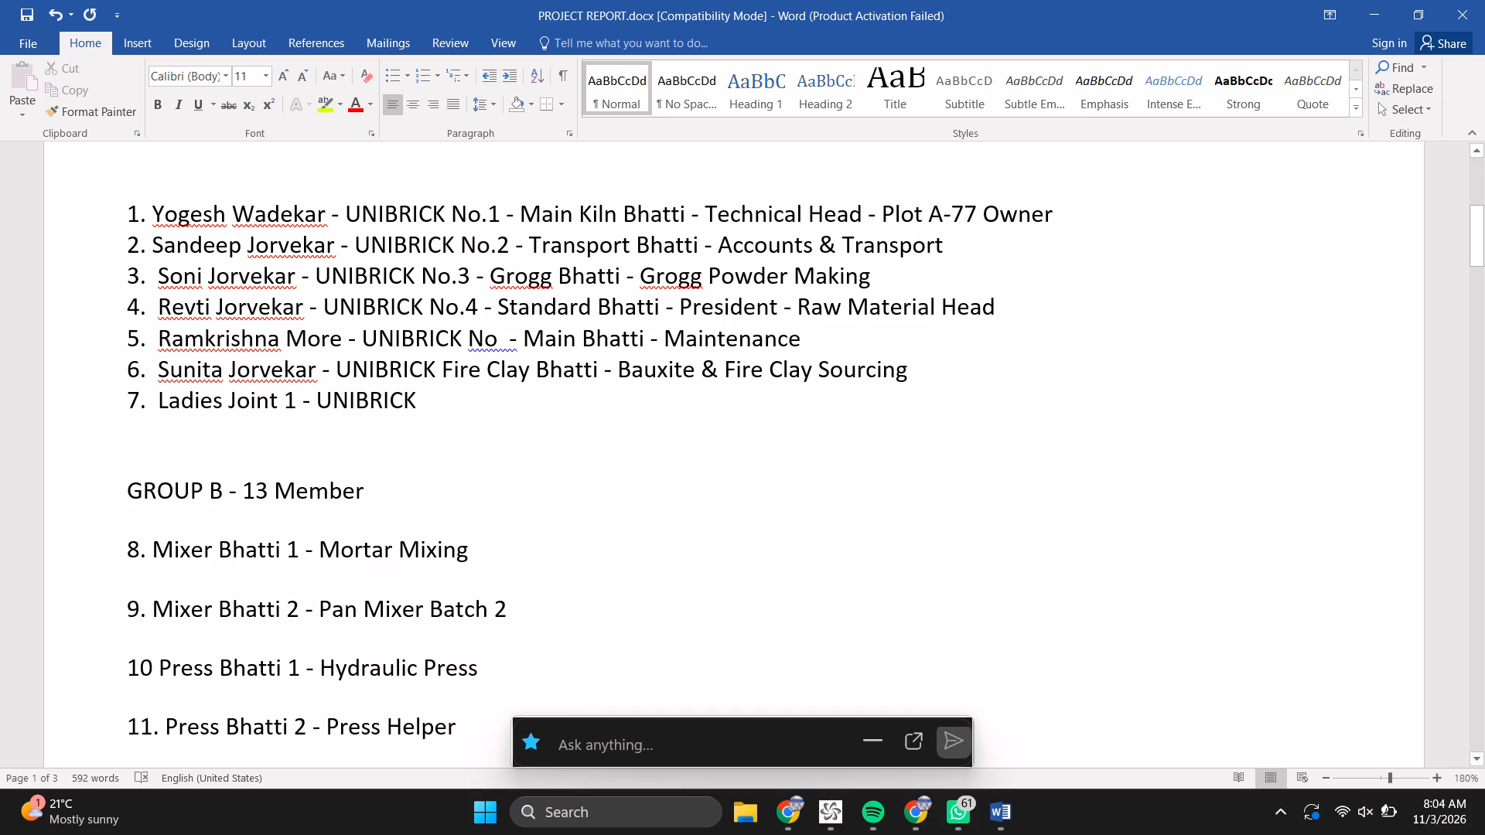
scroll(512, 403, "down", 1)
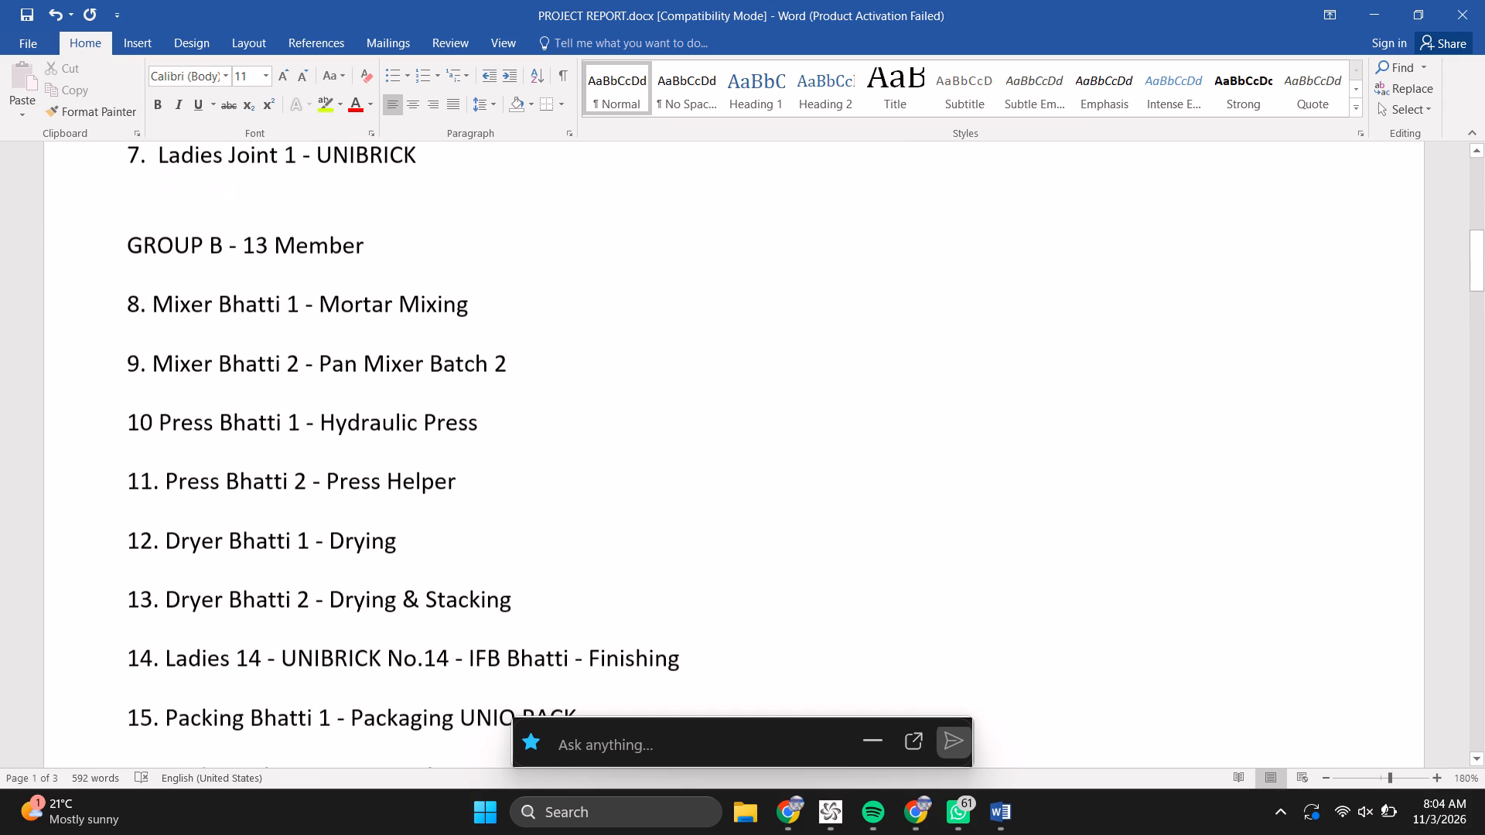
scroll(512, 403, "down", 1)
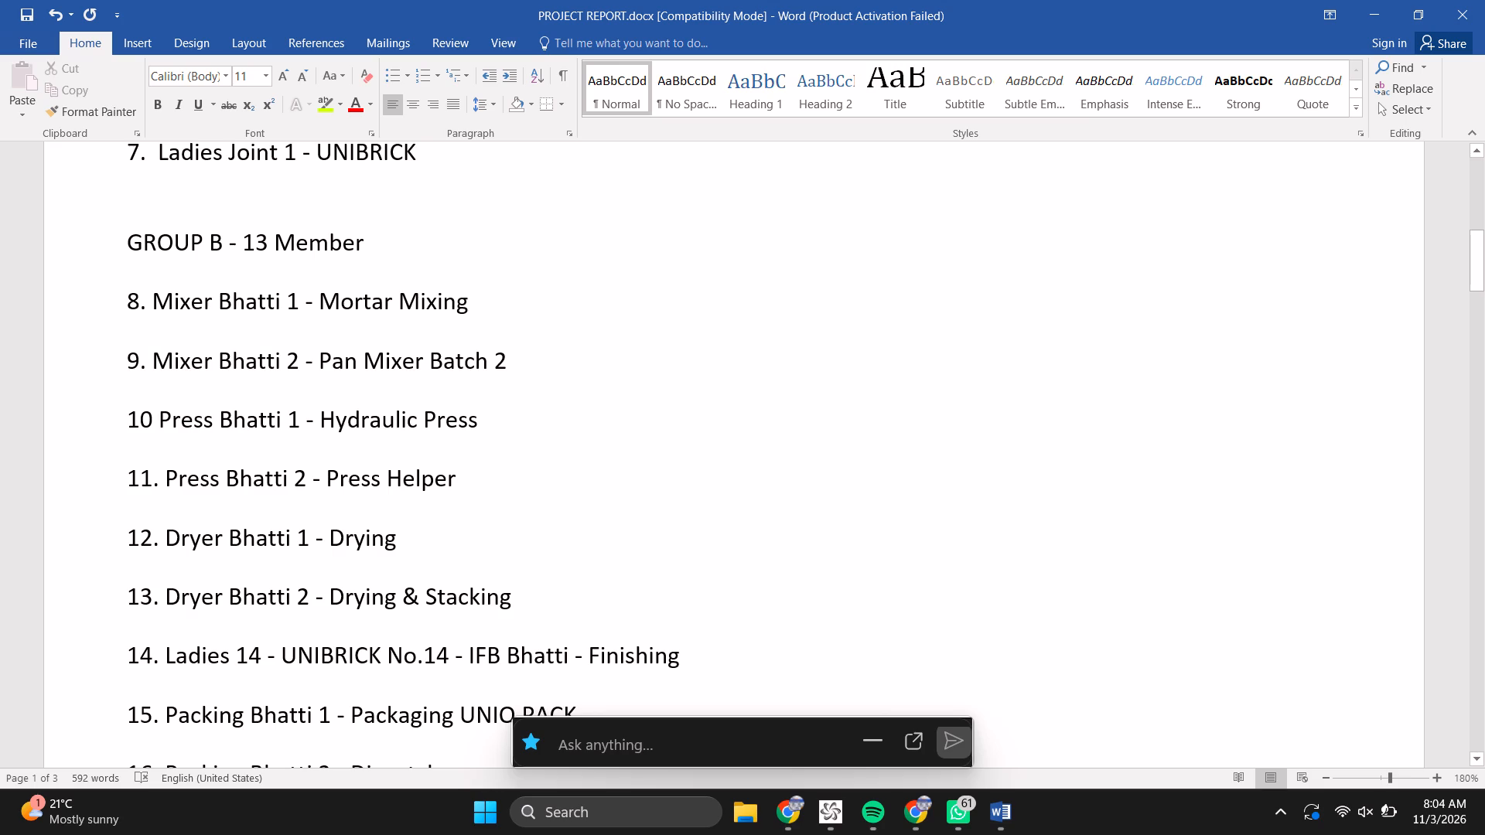
scroll(367, 493, "down", 1)
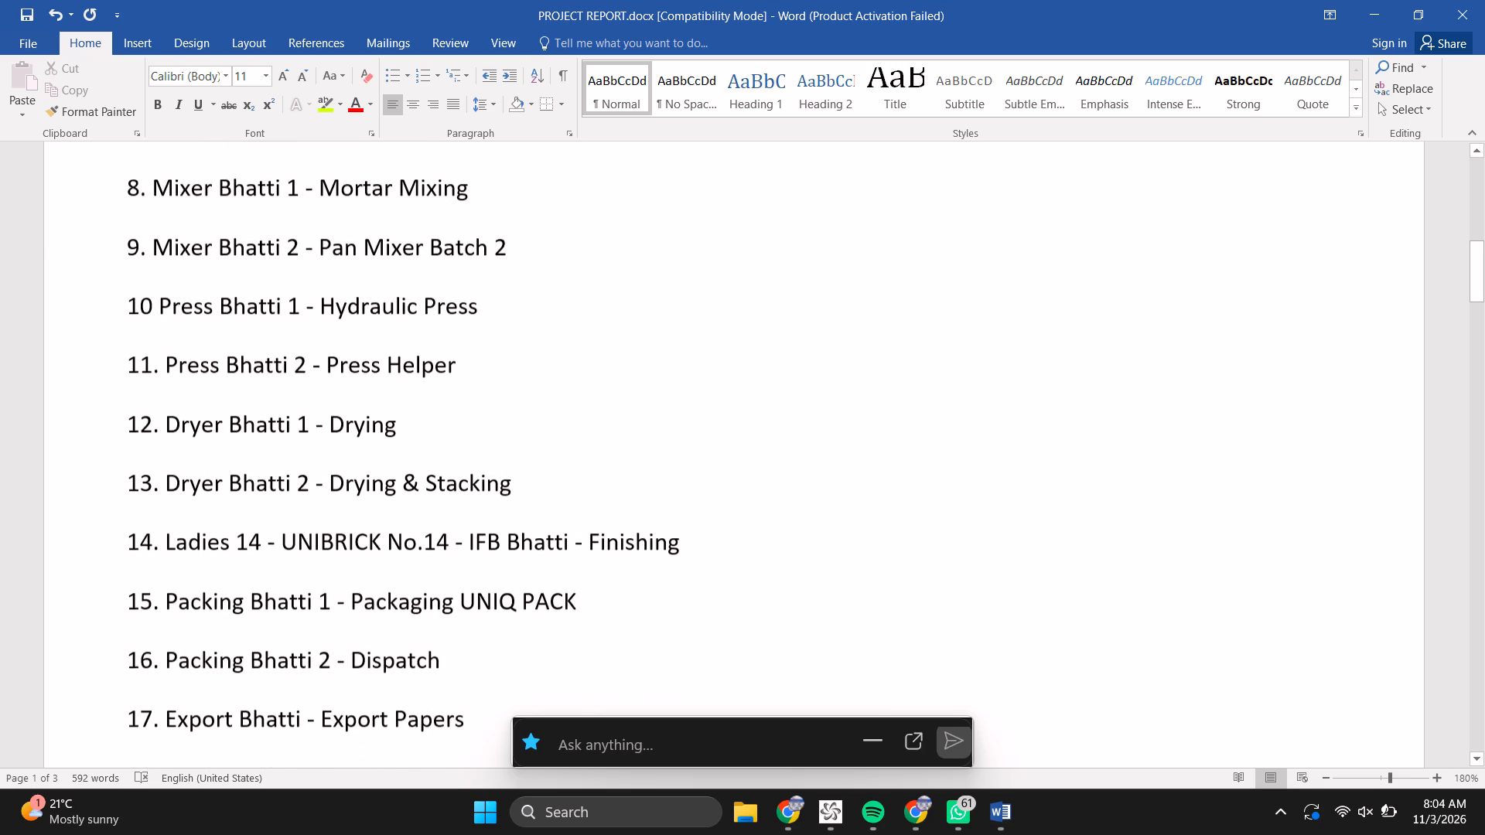
scroll(367, 493, "down", 2)
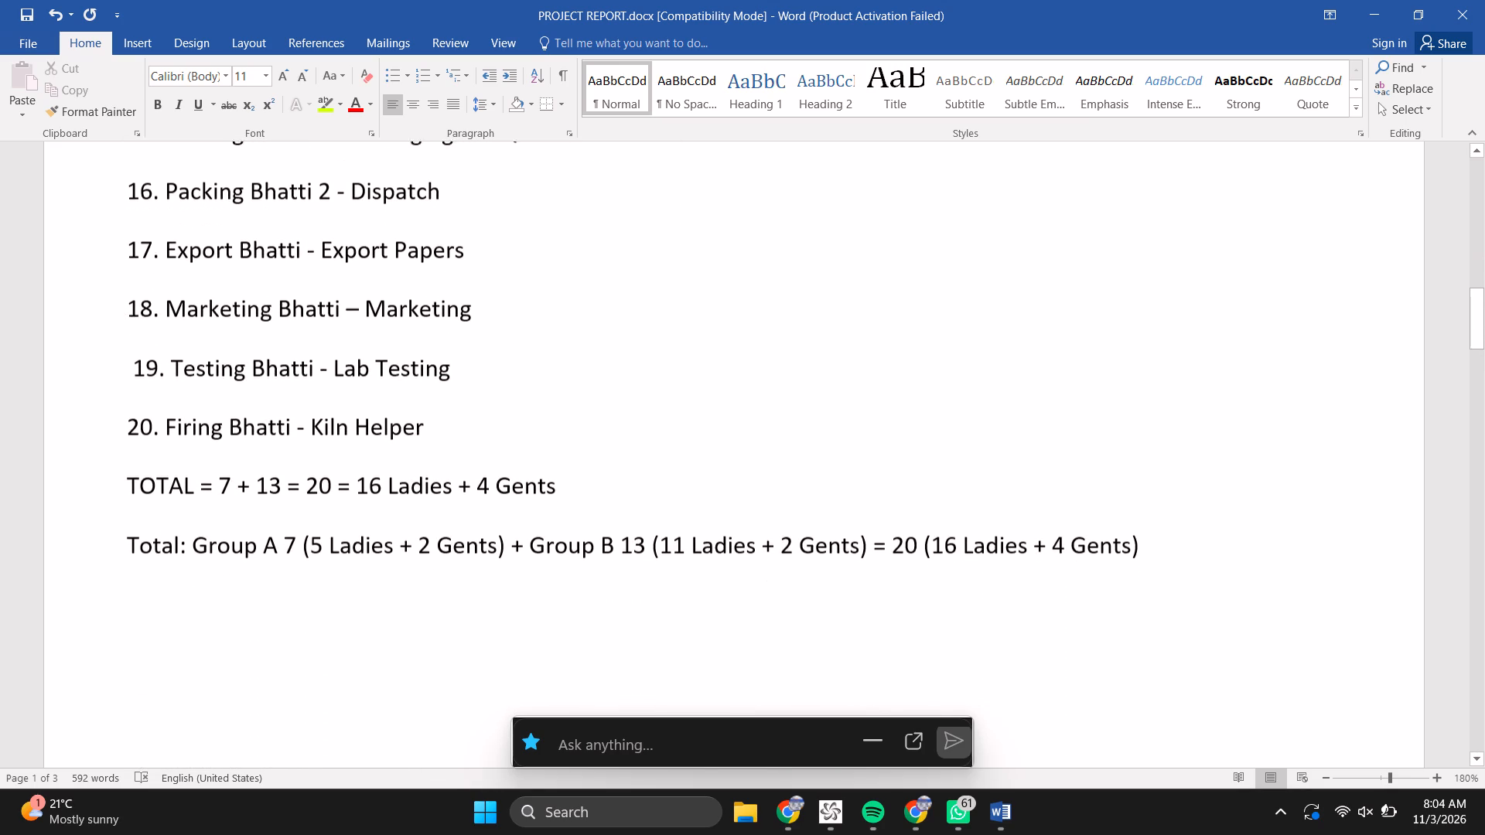
scroll(367, 493, "down", 1)
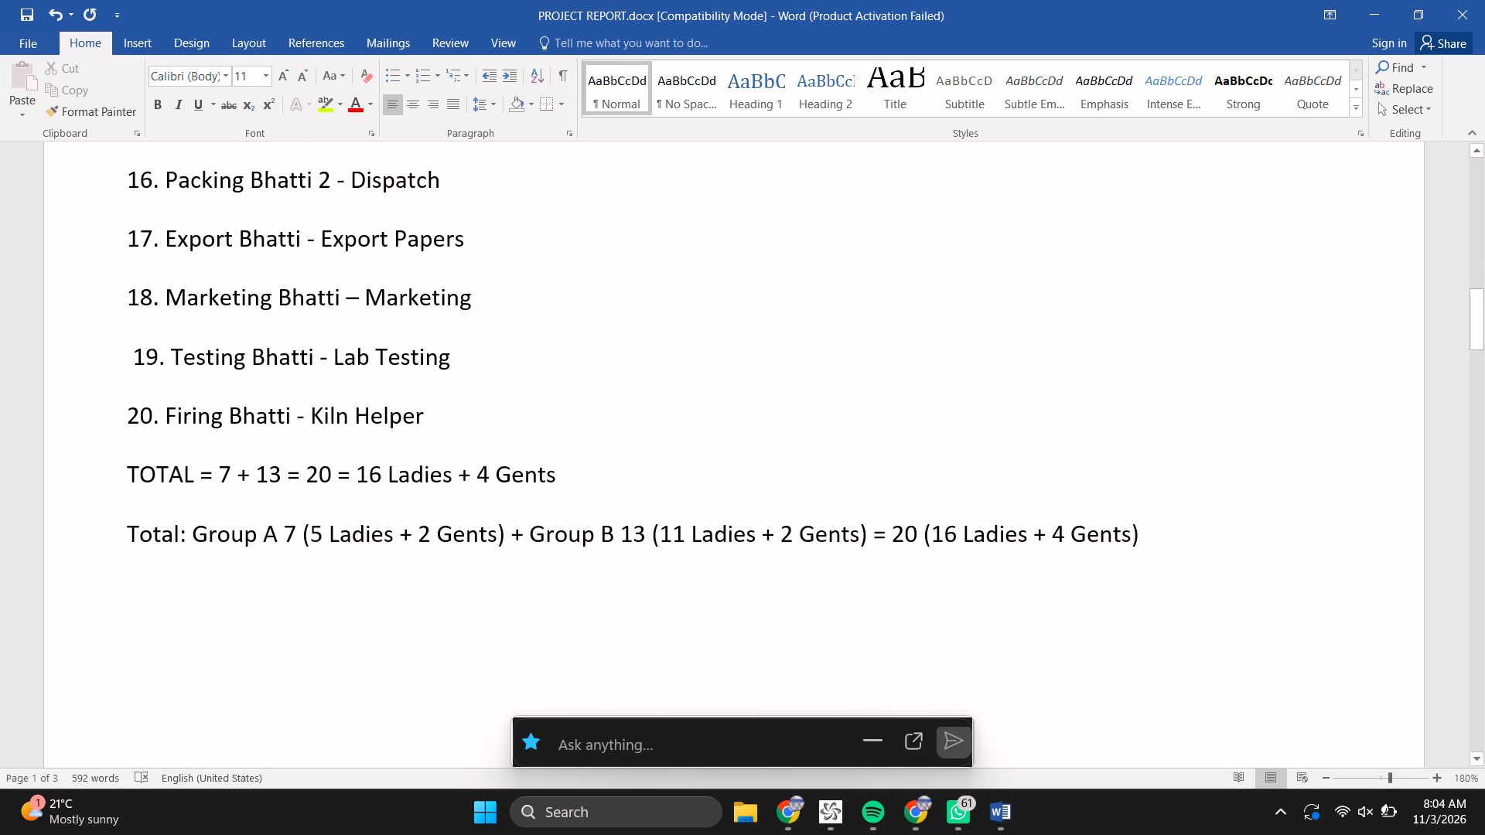
scroll(357, 577, "down", 1)
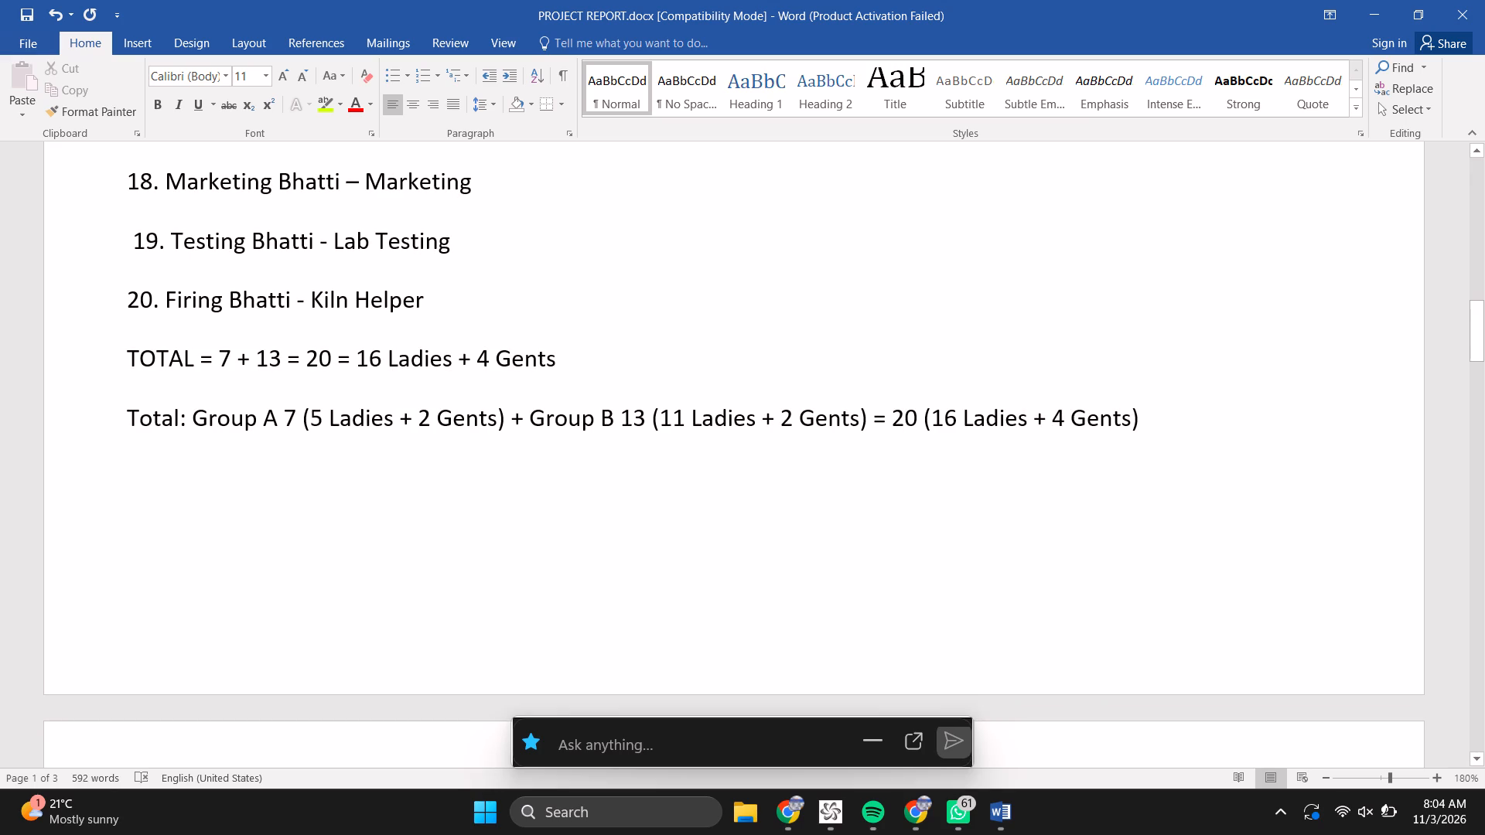
Break the run-on machine price paragraph so that items 2 to 6 each start on their own line.
scroll(717, 433, "down", 2)
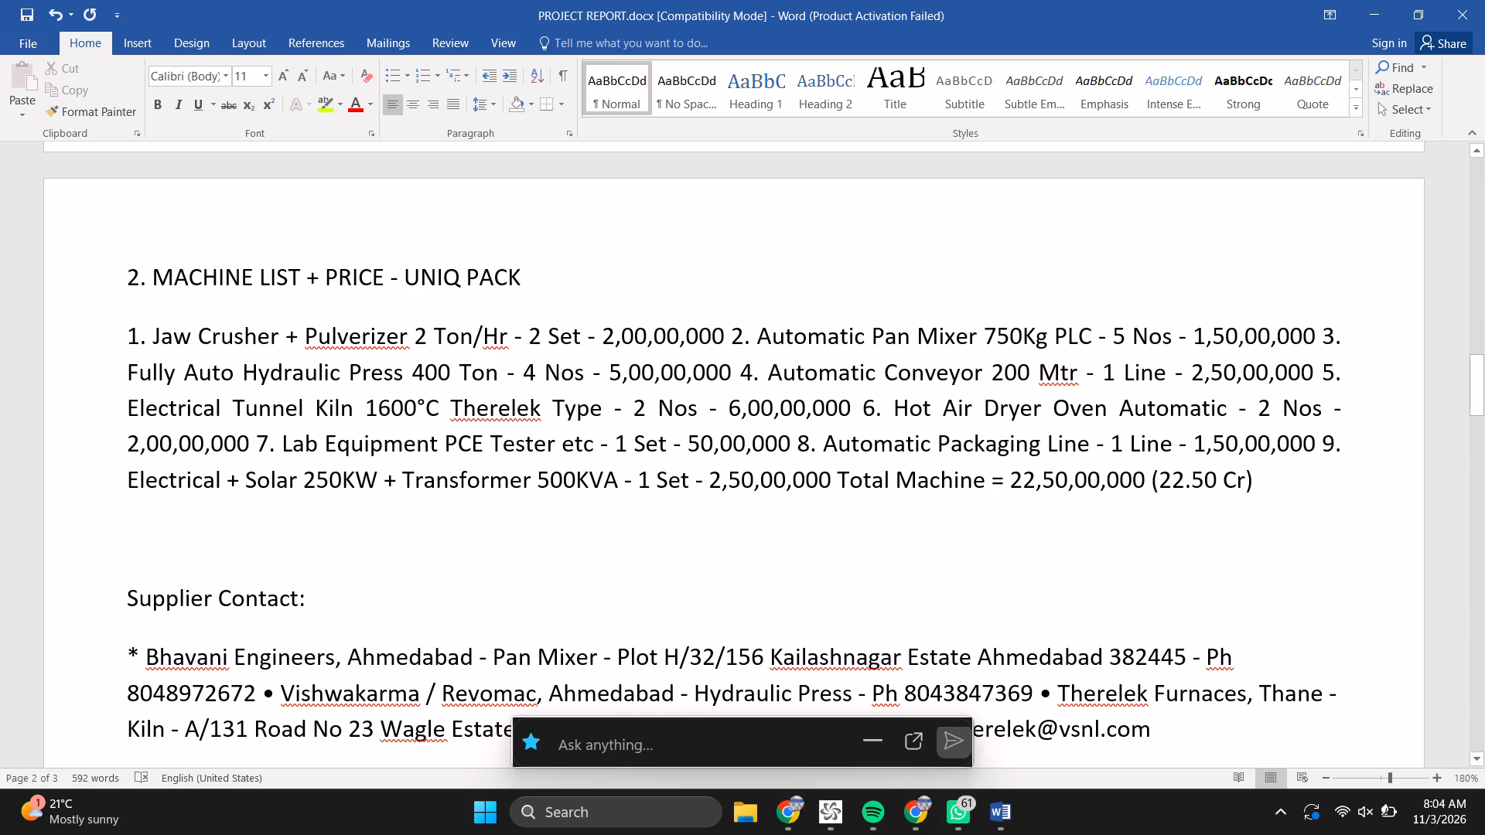
left_click(731, 336)
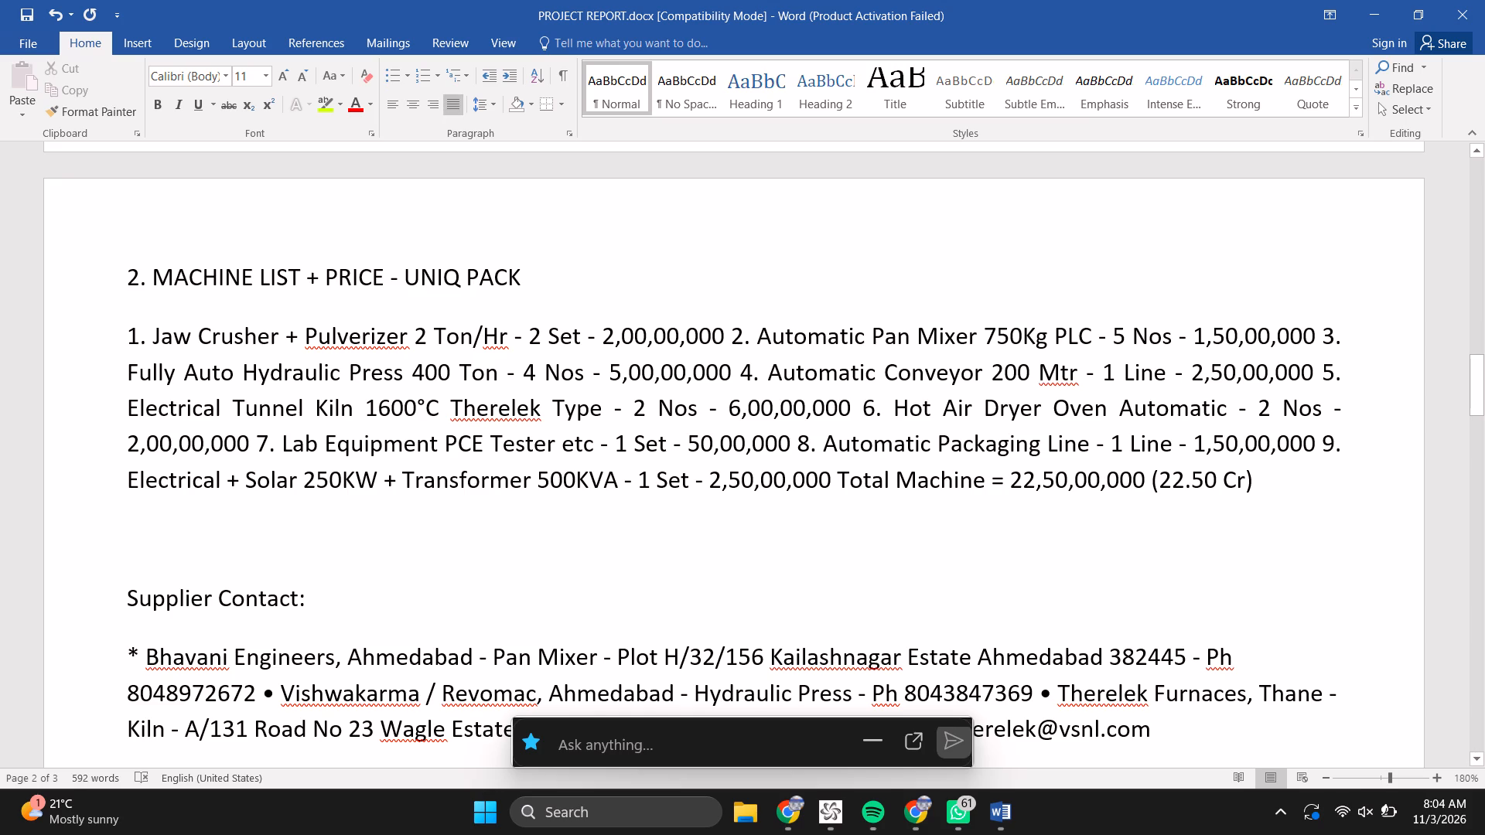
key("Return")
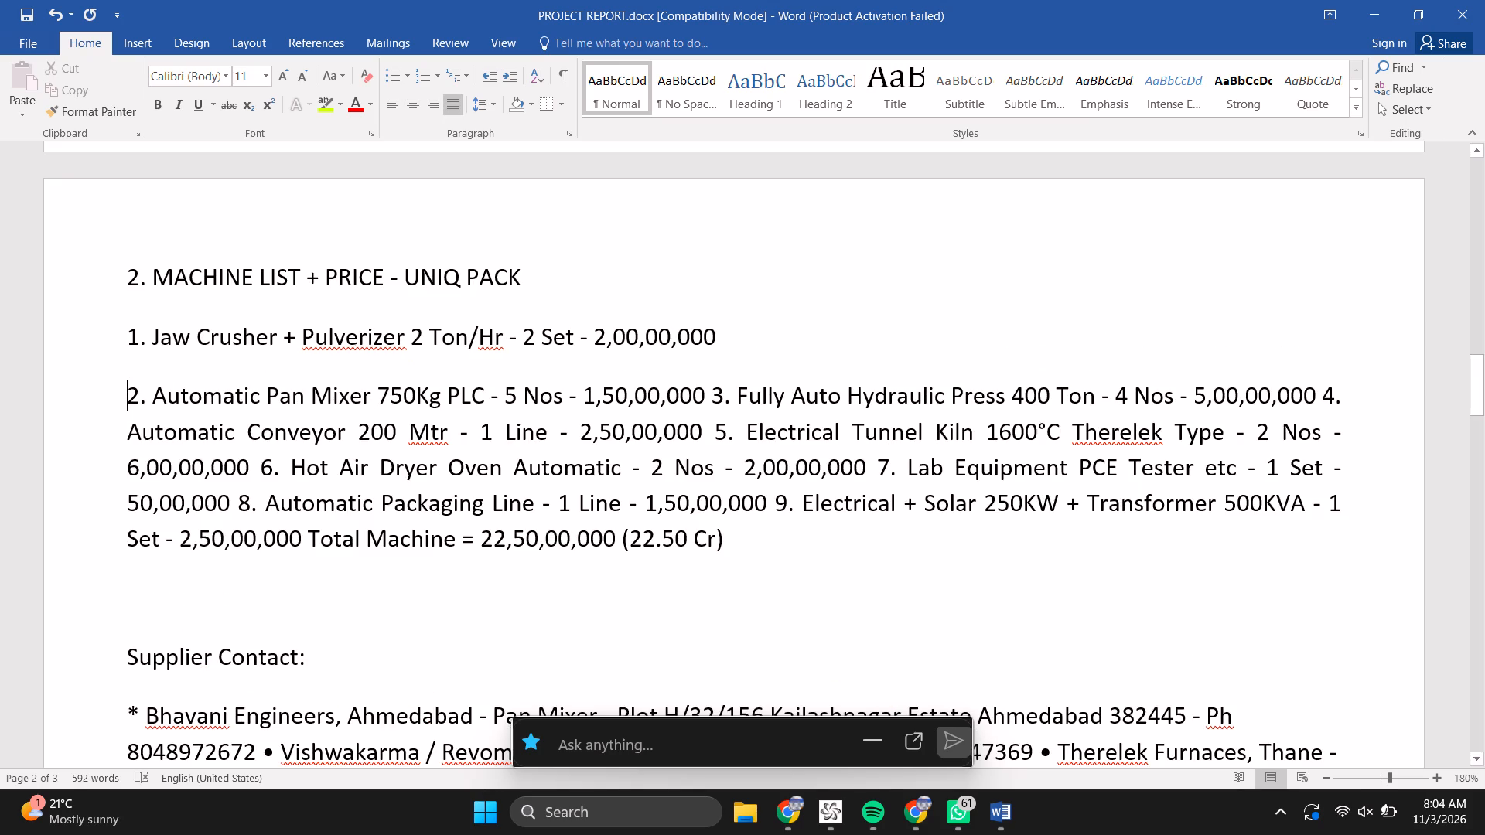
left_click(708, 392)
key("Return")
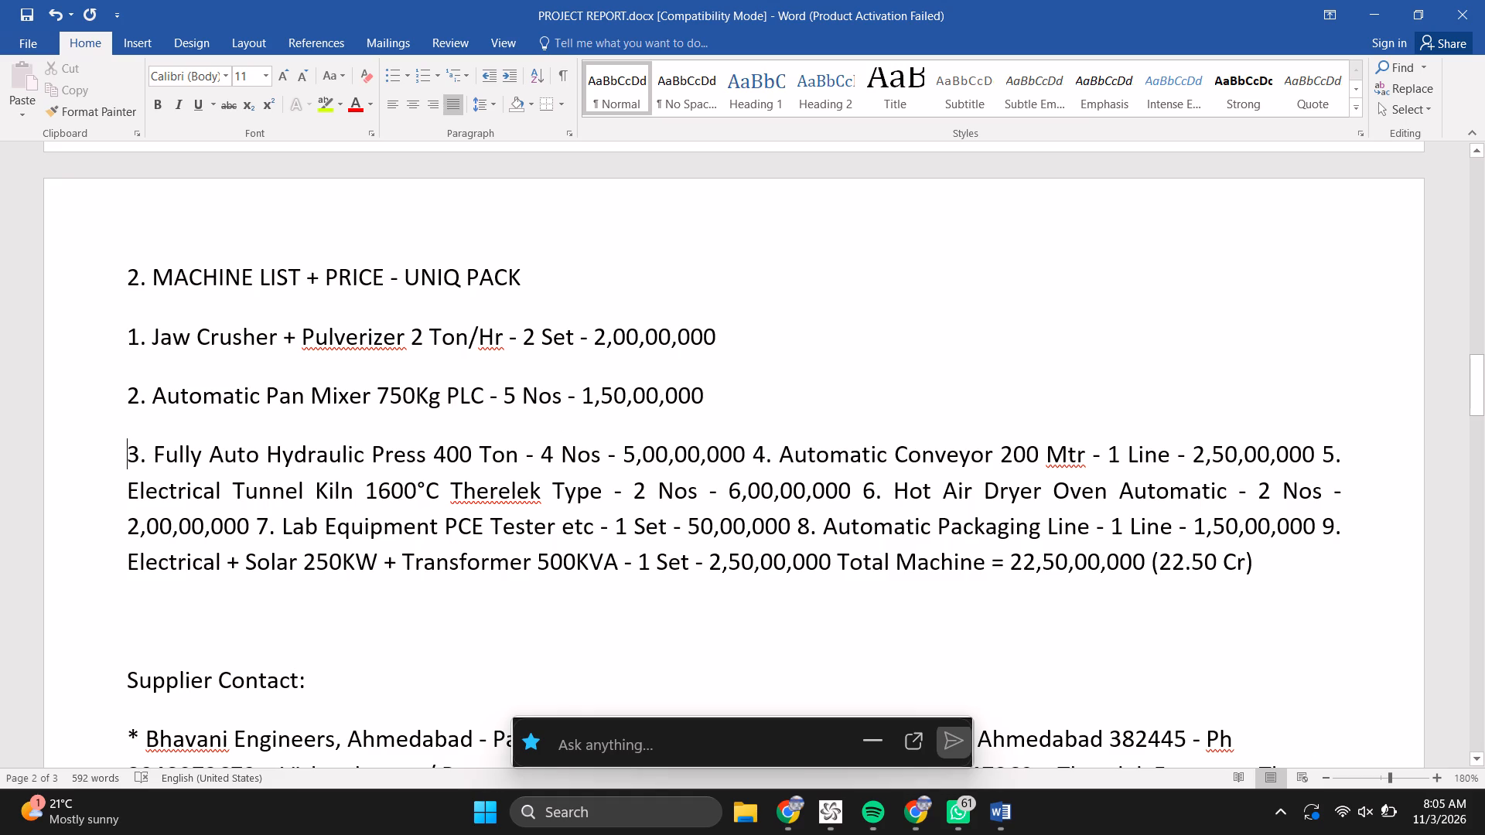
left_click(750, 455)
key("Return")
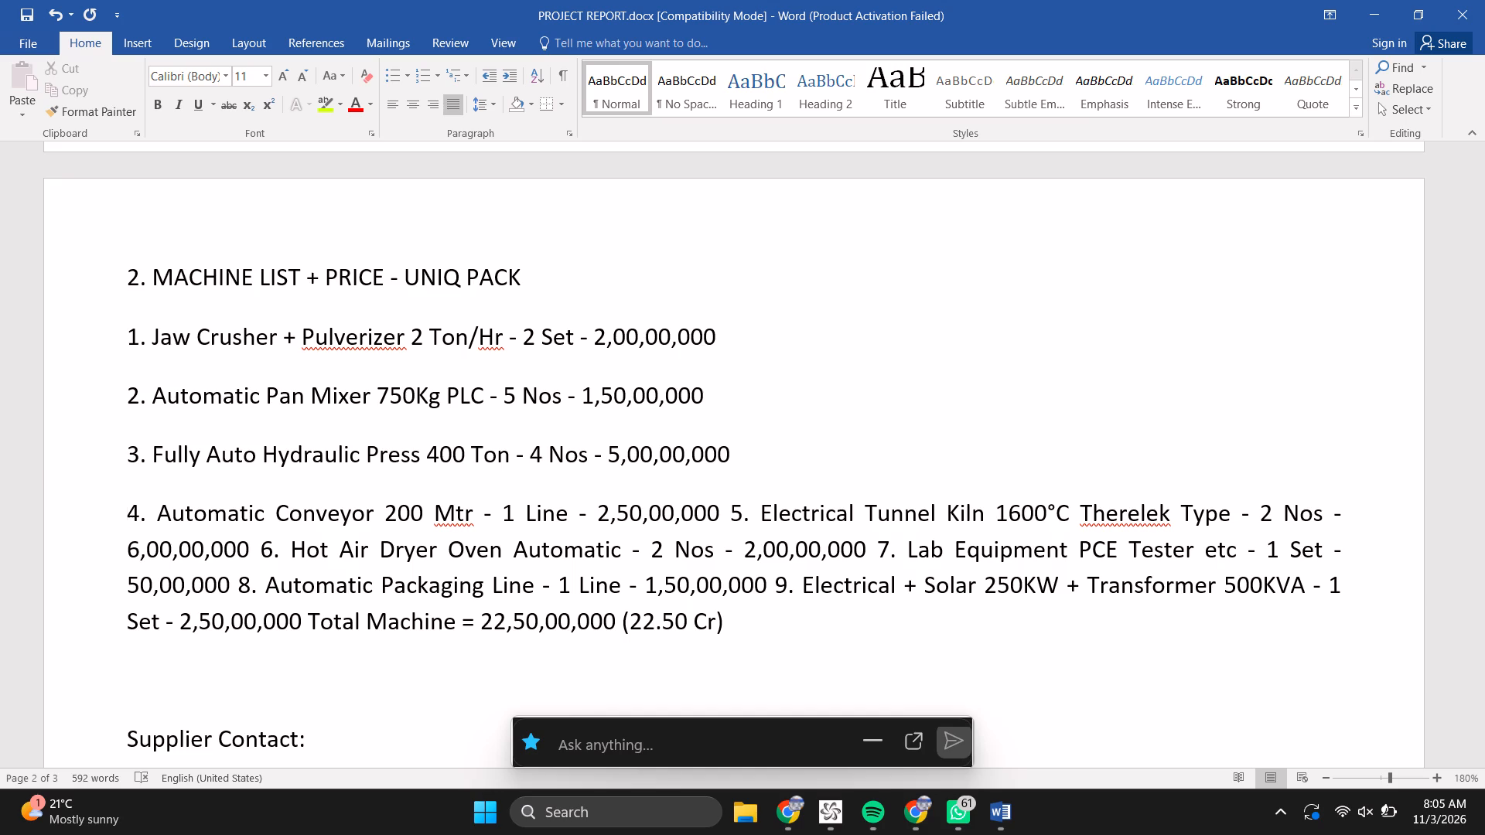
left_click(722, 508)
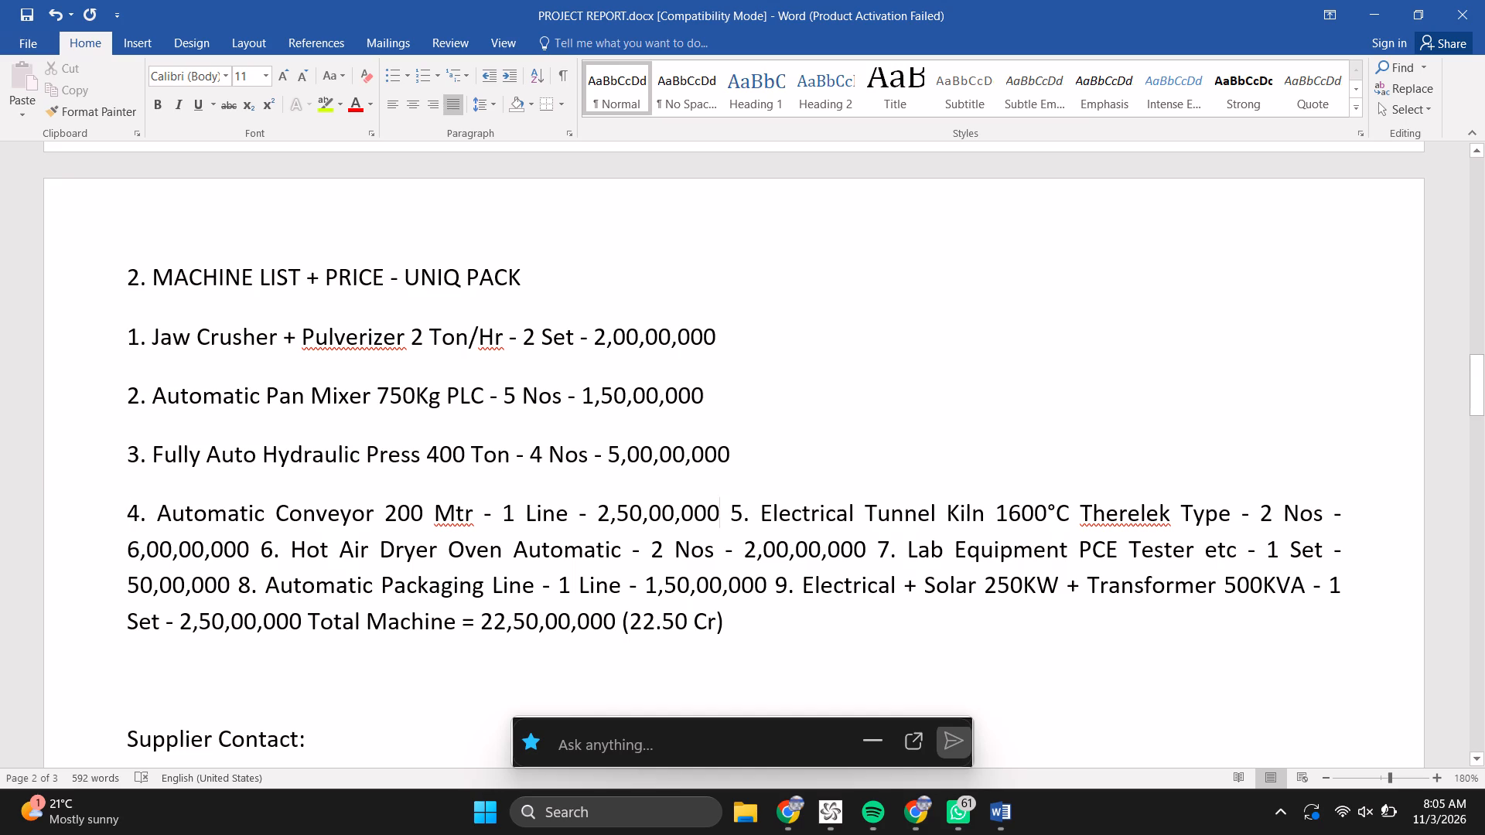
key("Return")
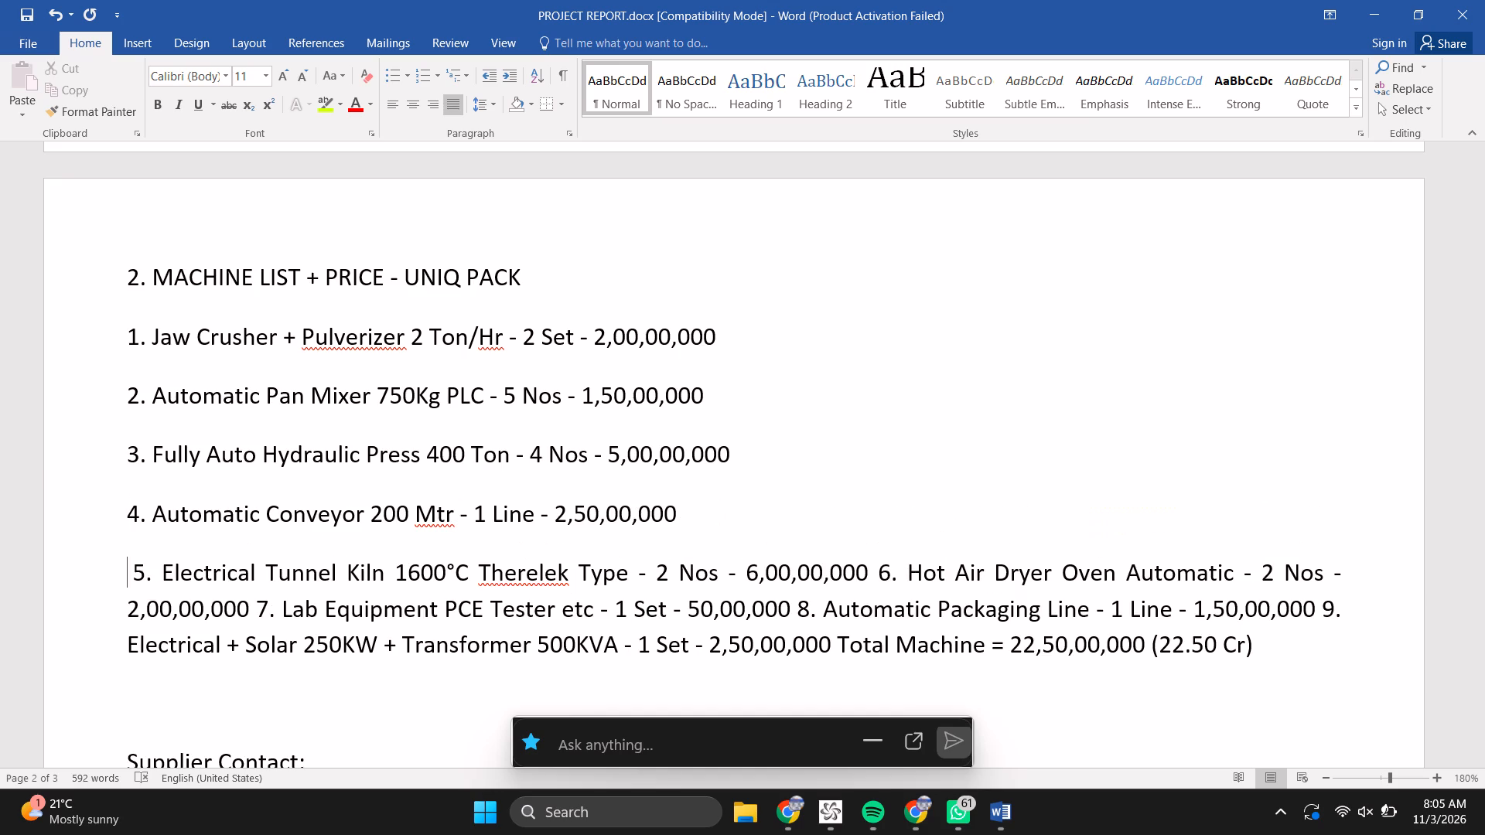
left_click(876, 575)
key("Return")
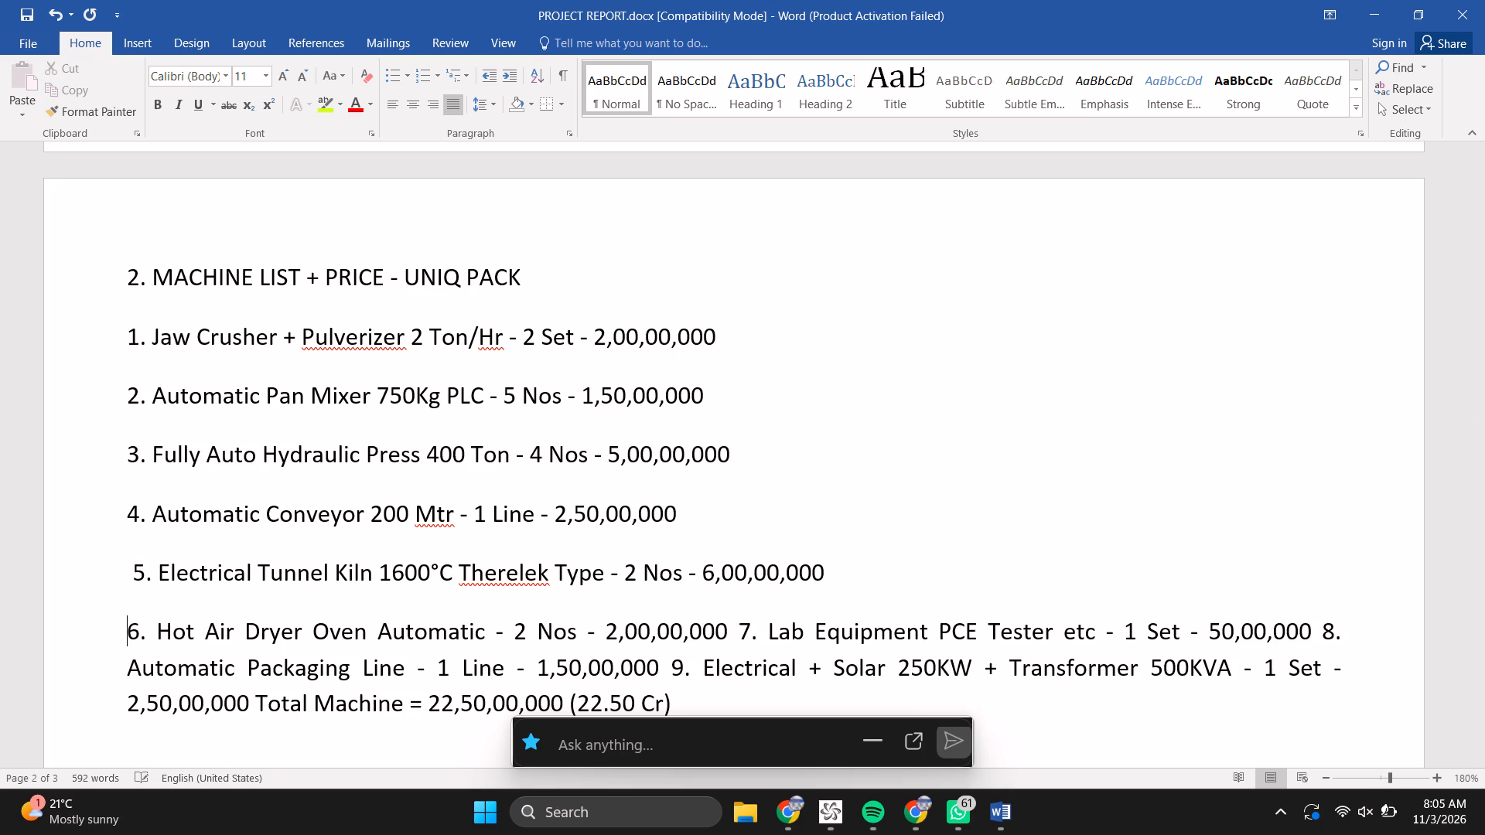
Split the rest of the machine price paragraph so items 7, 8, 9 and the Total Machine figure each start a new line.
scroll(876, 575, "down", 2)
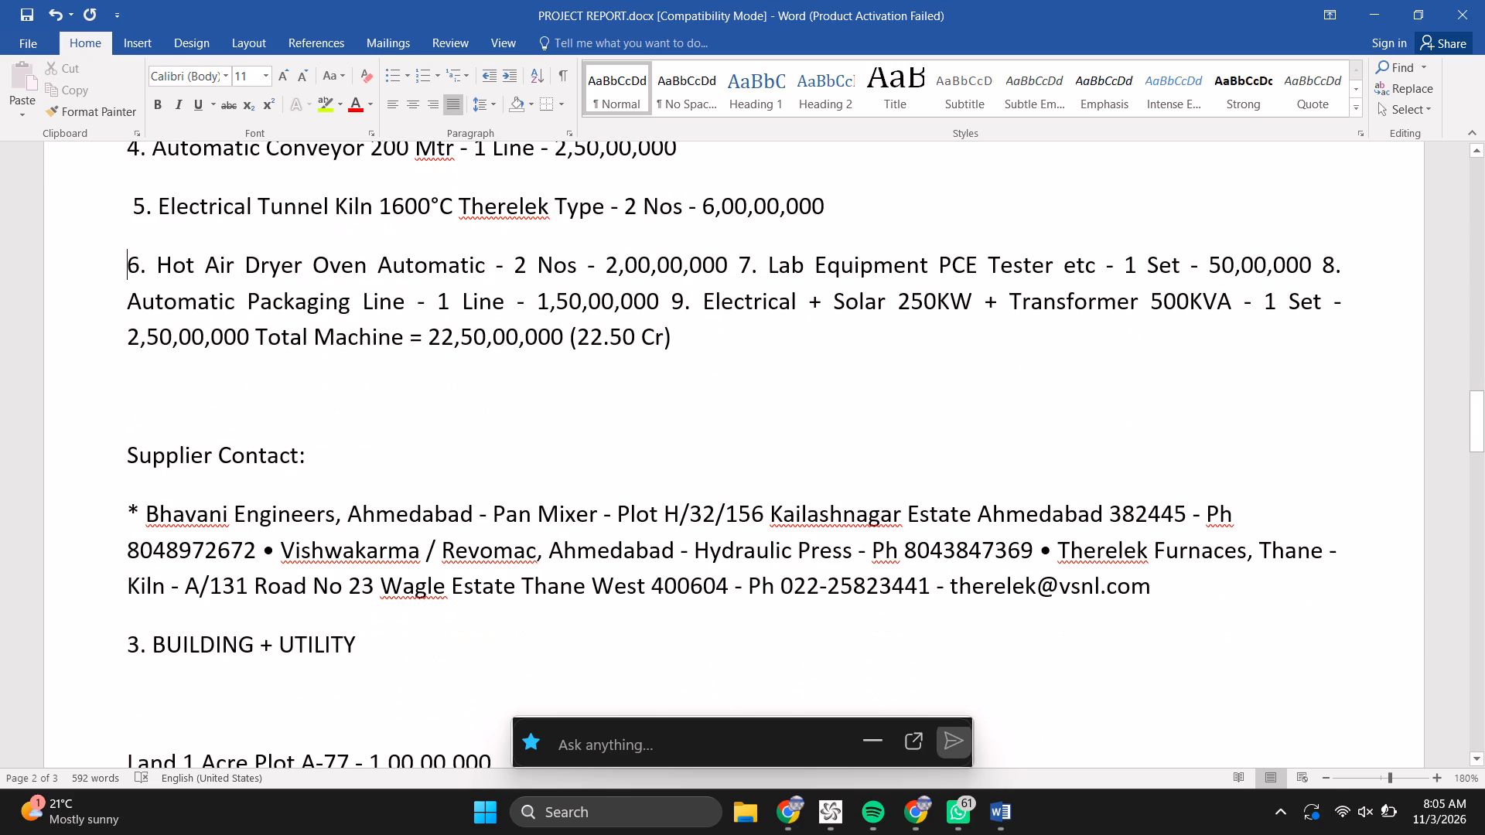
left_click(741, 260)
key("Return")
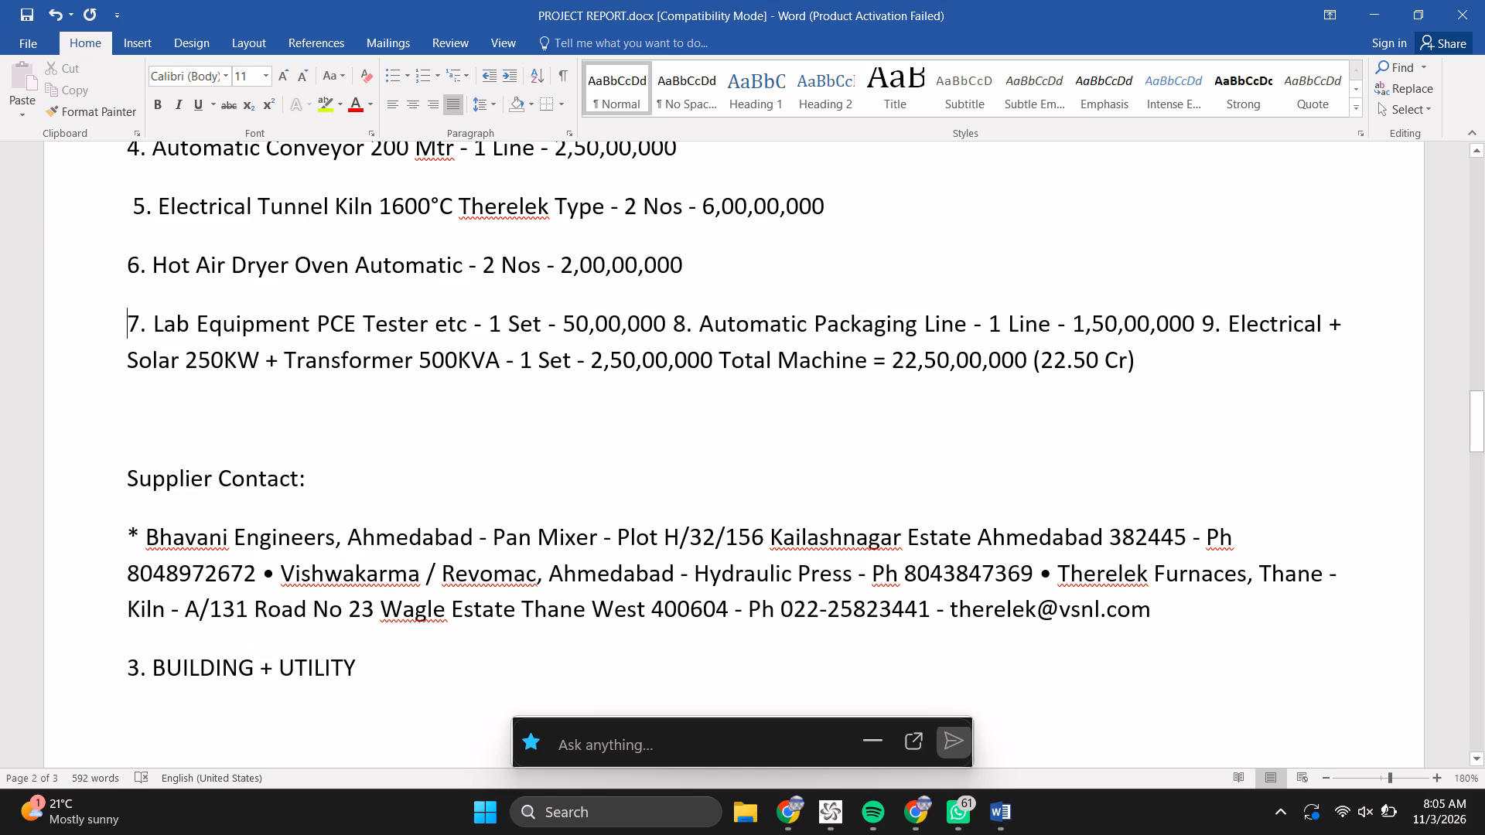
left_click(671, 315)
key("Return")
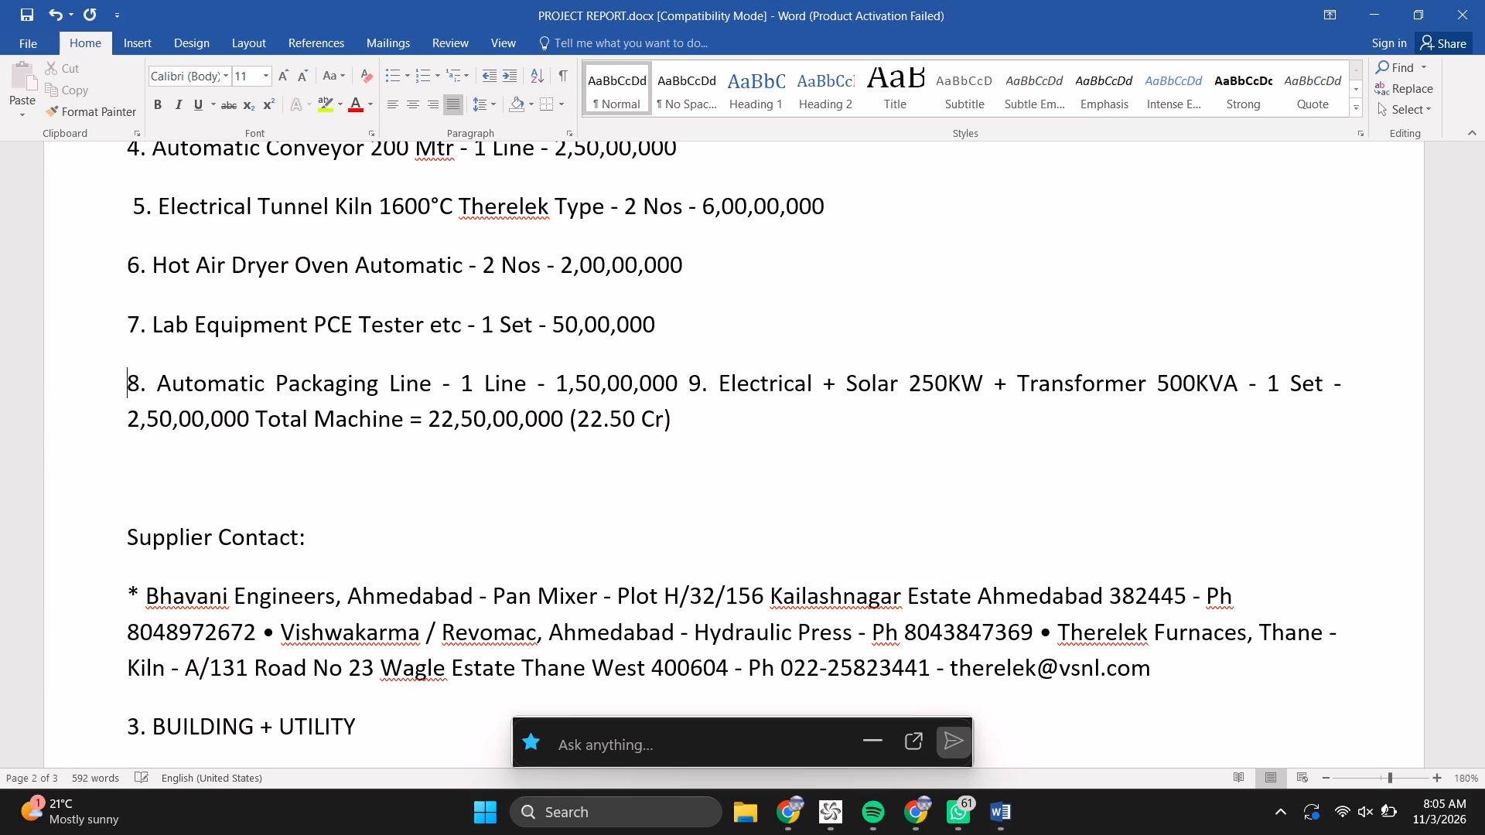
left_click(682, 387)
key("Return")
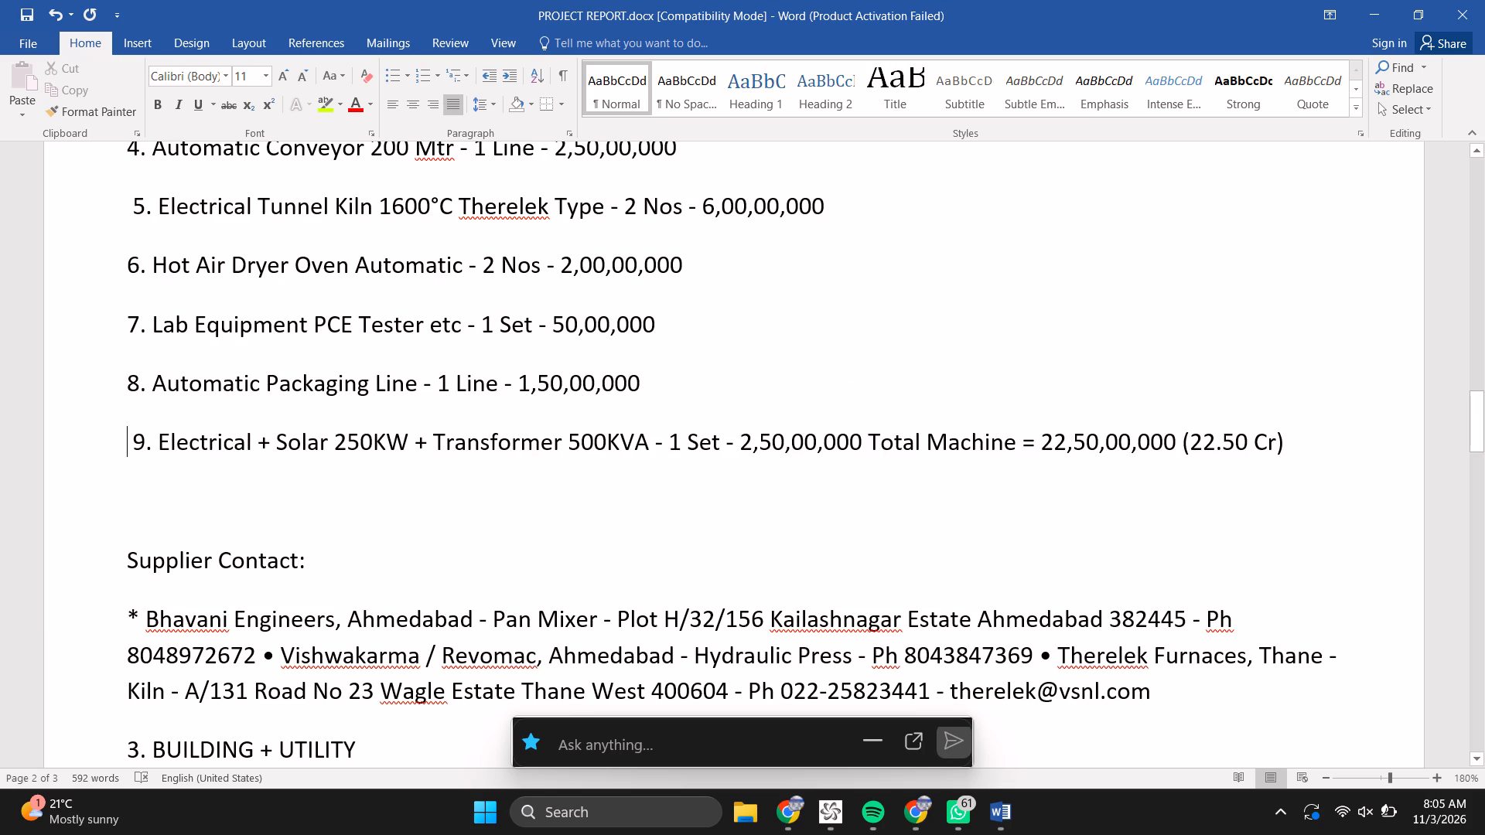
scroll(646, 516, "down", 1)
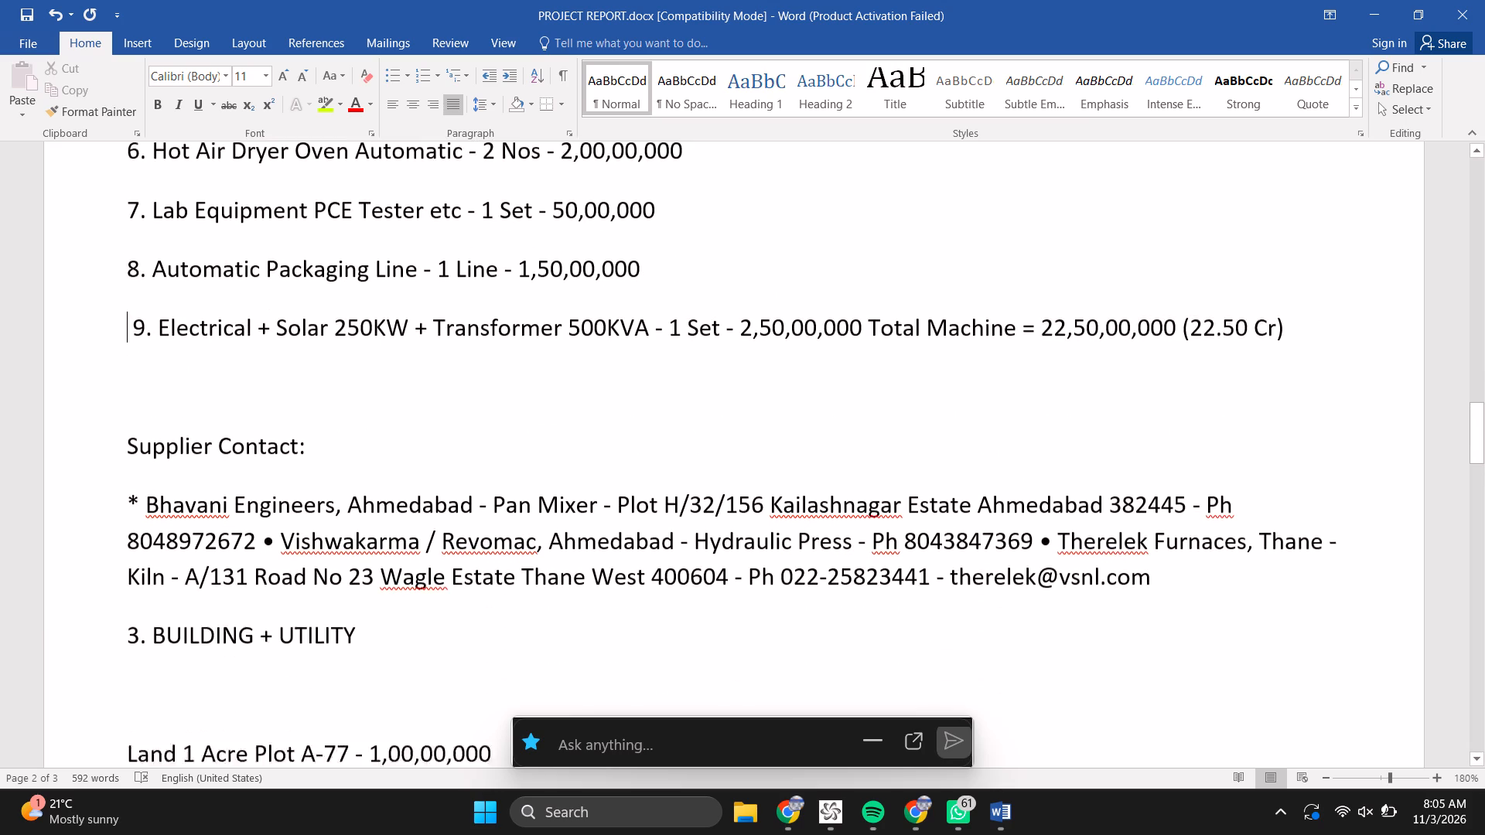
scroll(646, 516, "down", 2)
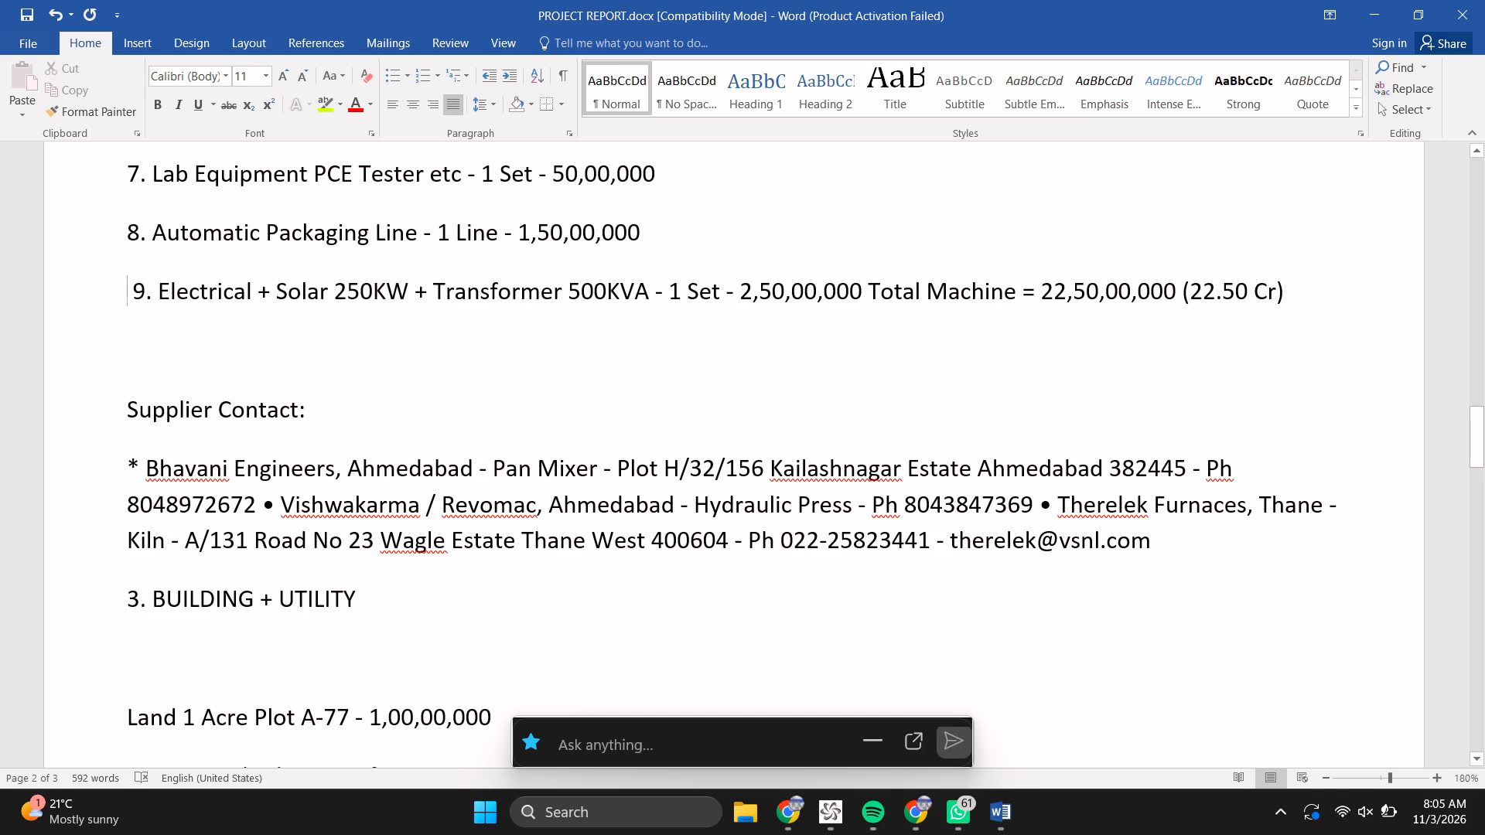
left_click(868, 283)
key("Return")
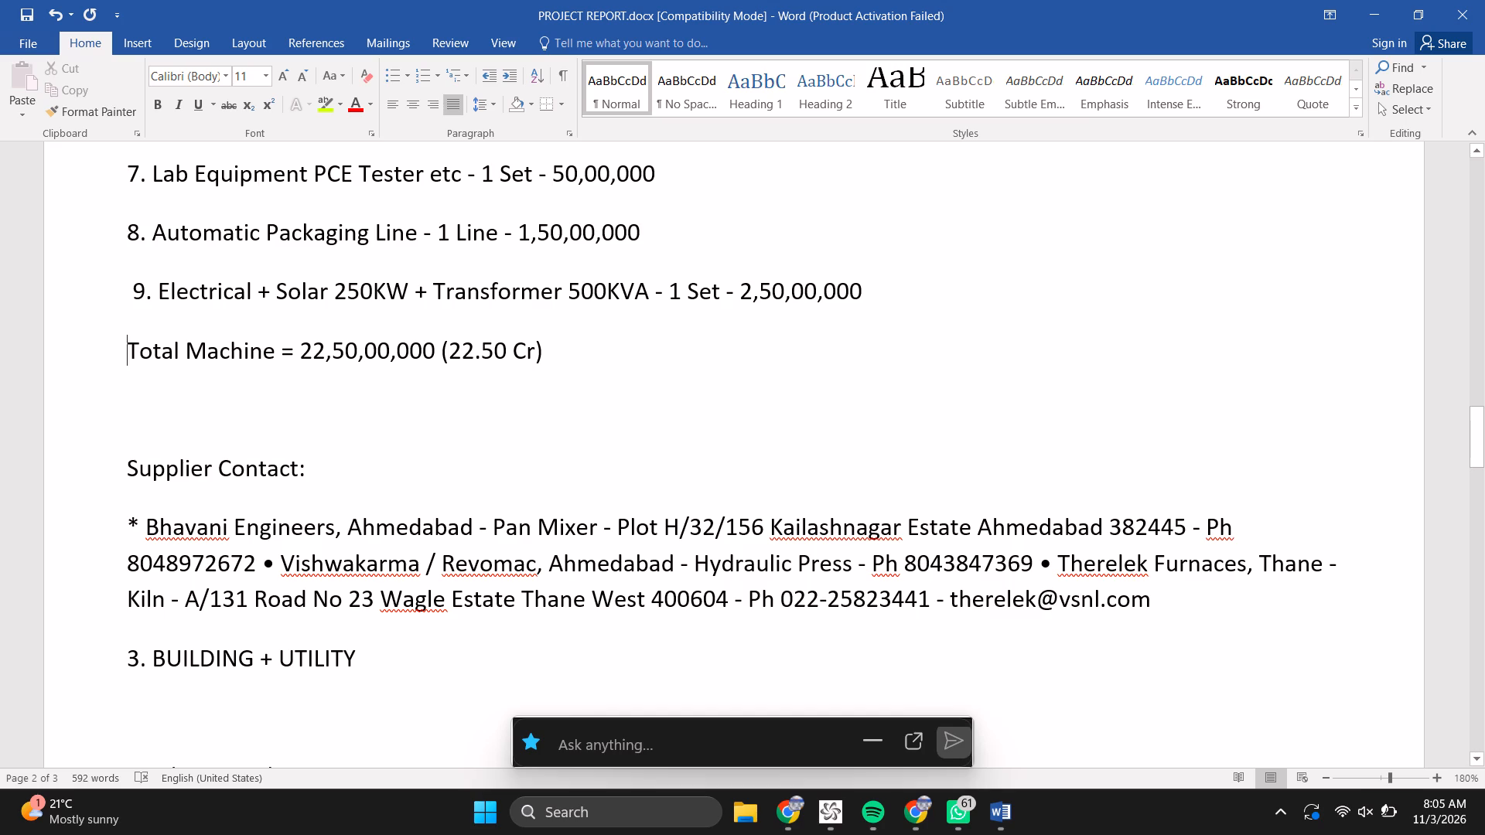
Delete the Supplier Contact heading together with the paragraph of supplier details beneath it.
scroll(682, 425, "down", 2)
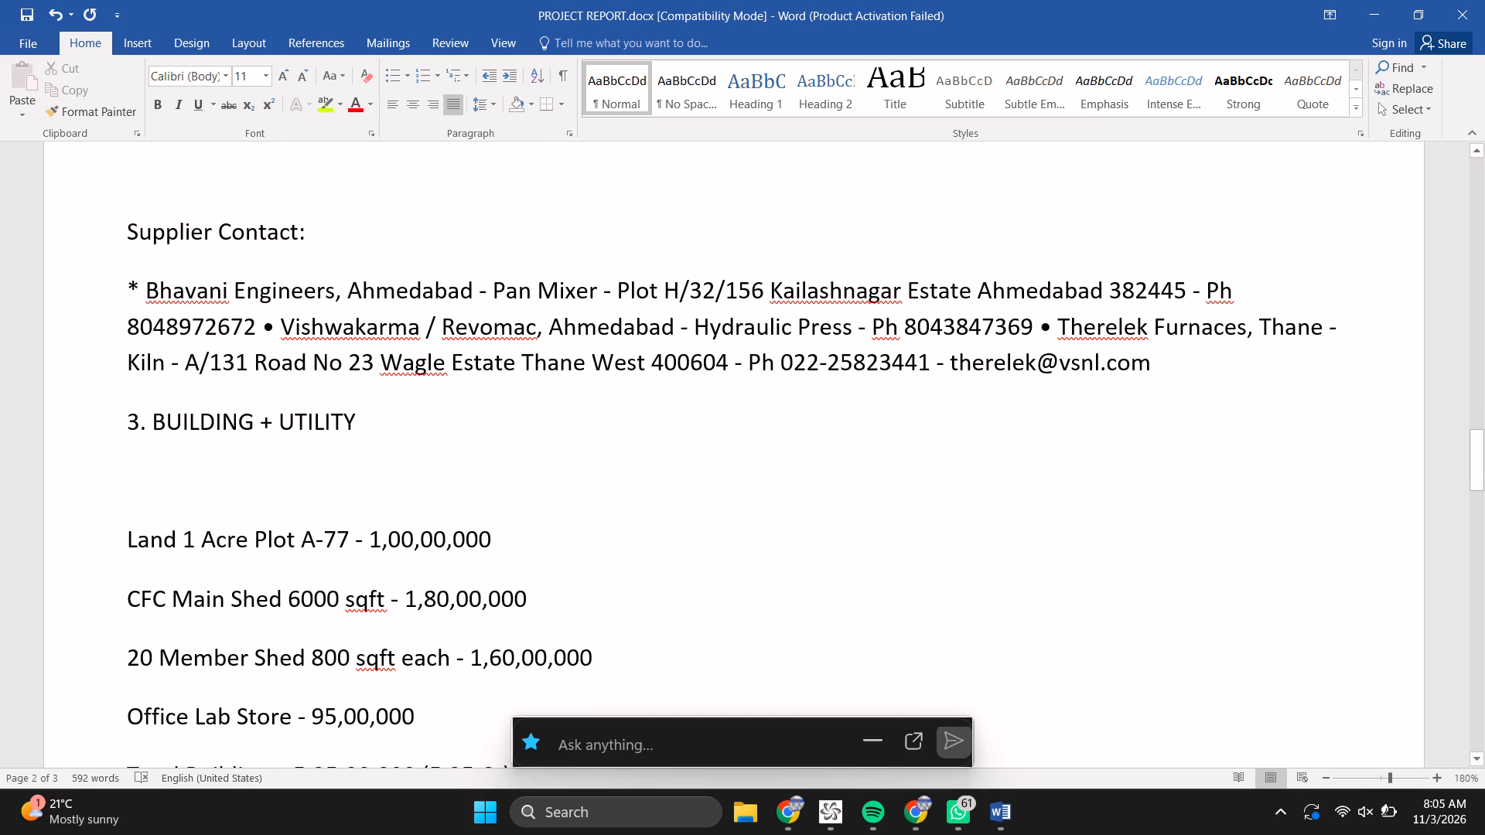
left_click_drag(124, 226, 633, 295)
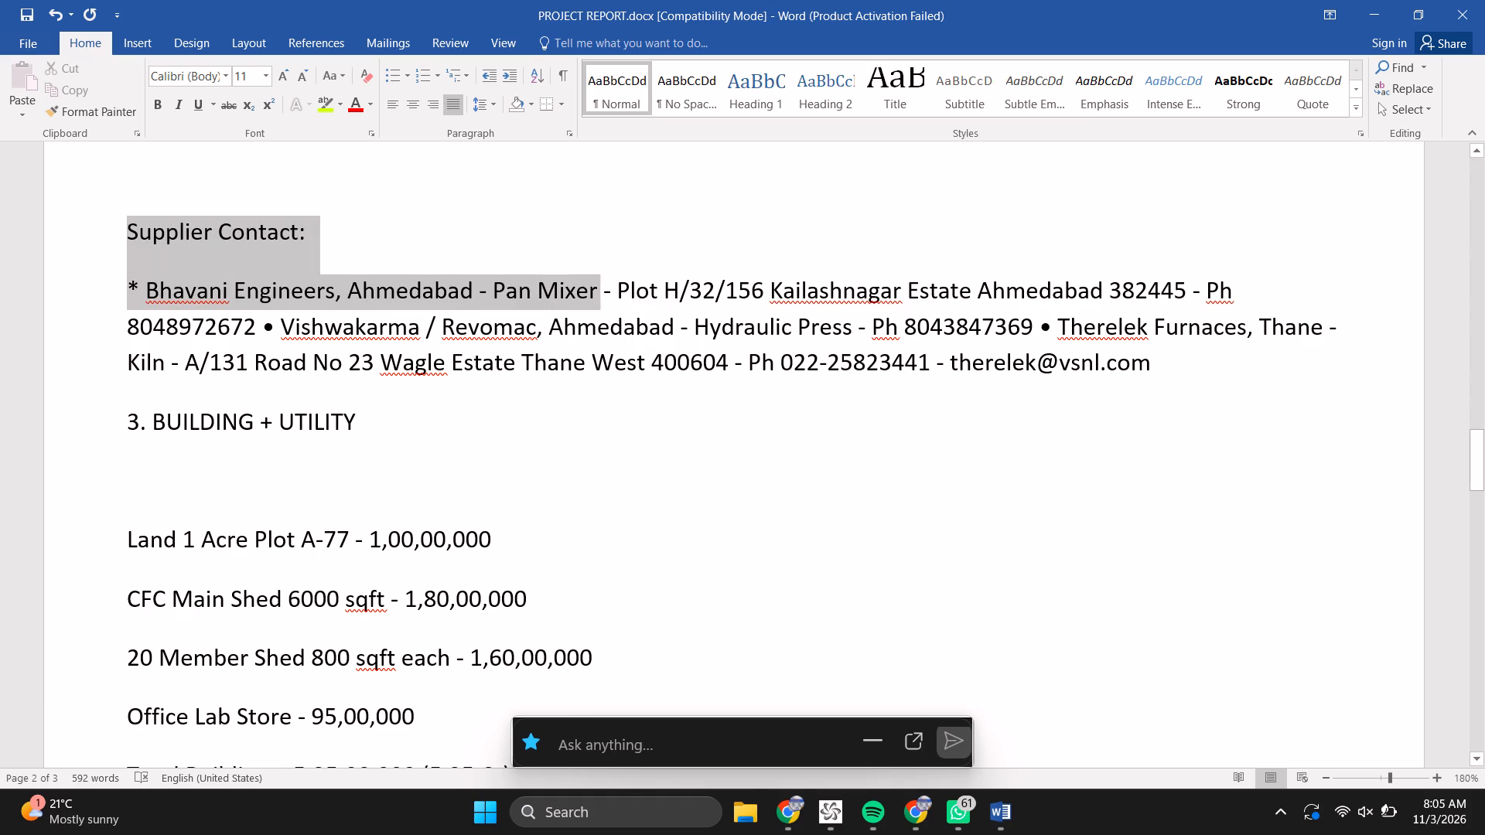
left_click_drag(633, 295, 1208, 379)
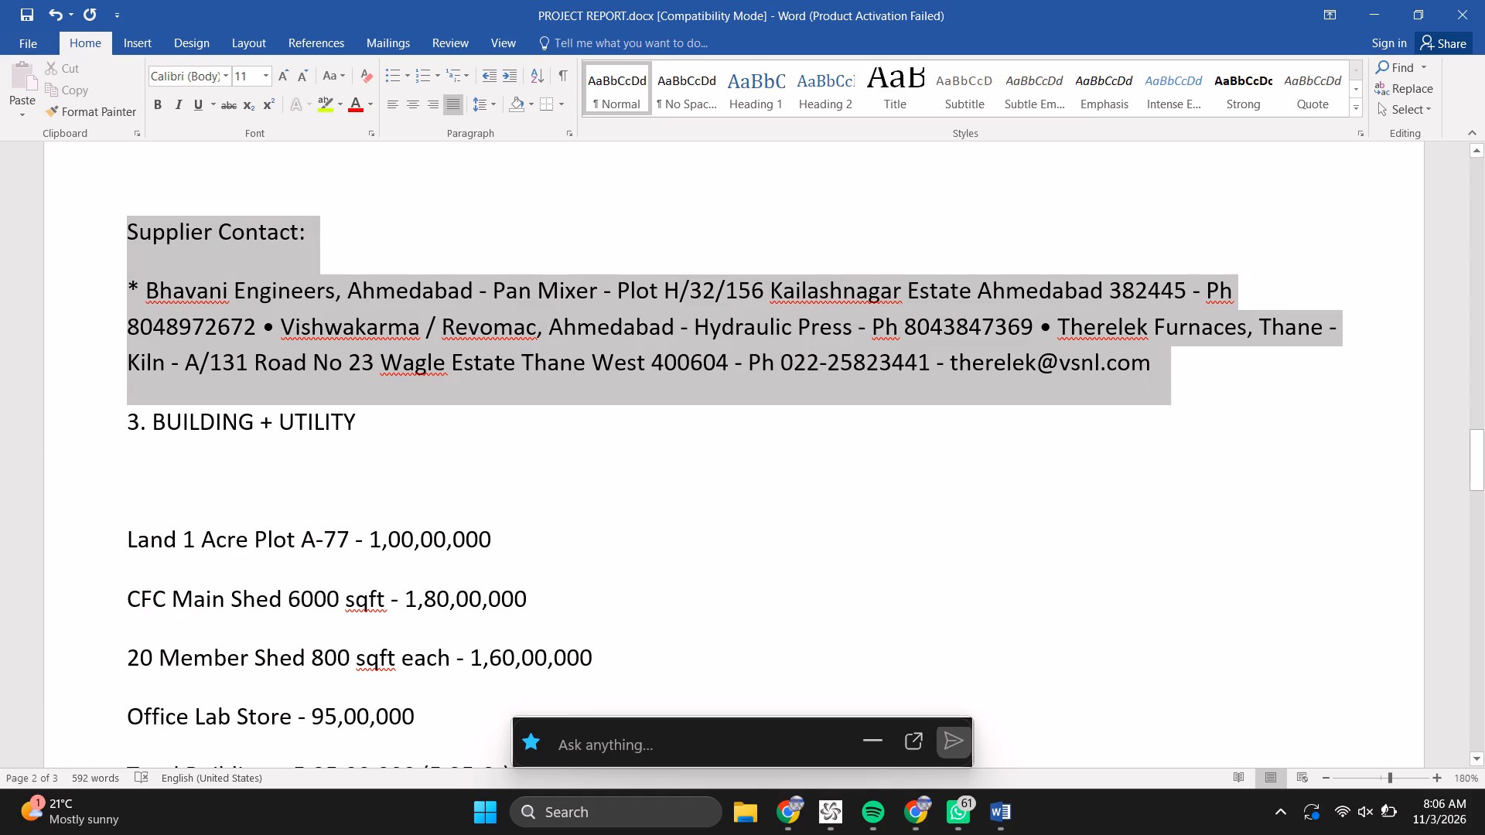
left_click_drag(1208, 379, 1208, 378)
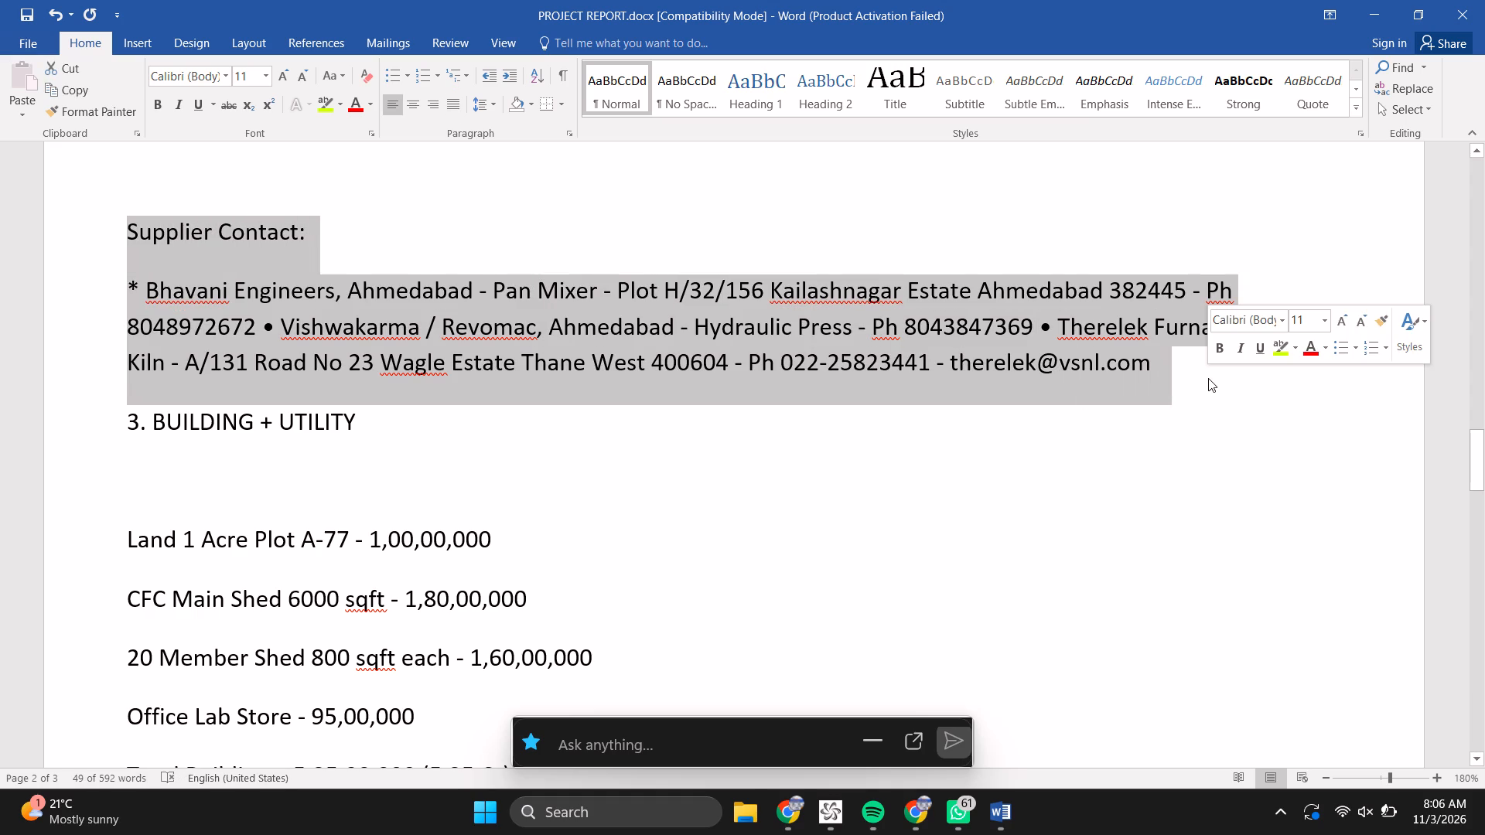
key("Delete")
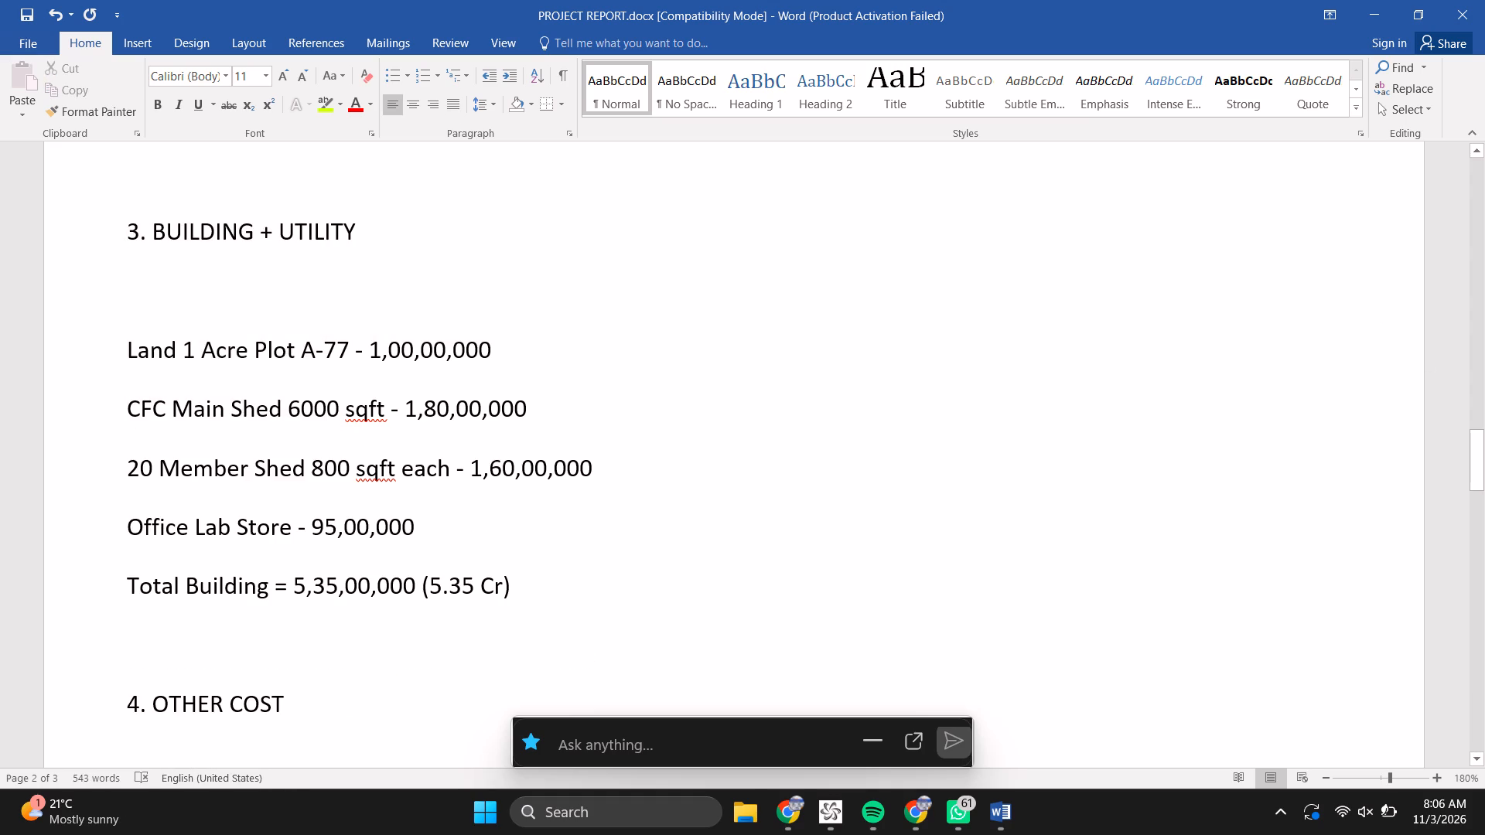
Remove the blank line between the 3. BUILDING + UTILITY heading and the Land 1 Acre line.
left_click(119, 353)
key("BackSpace")
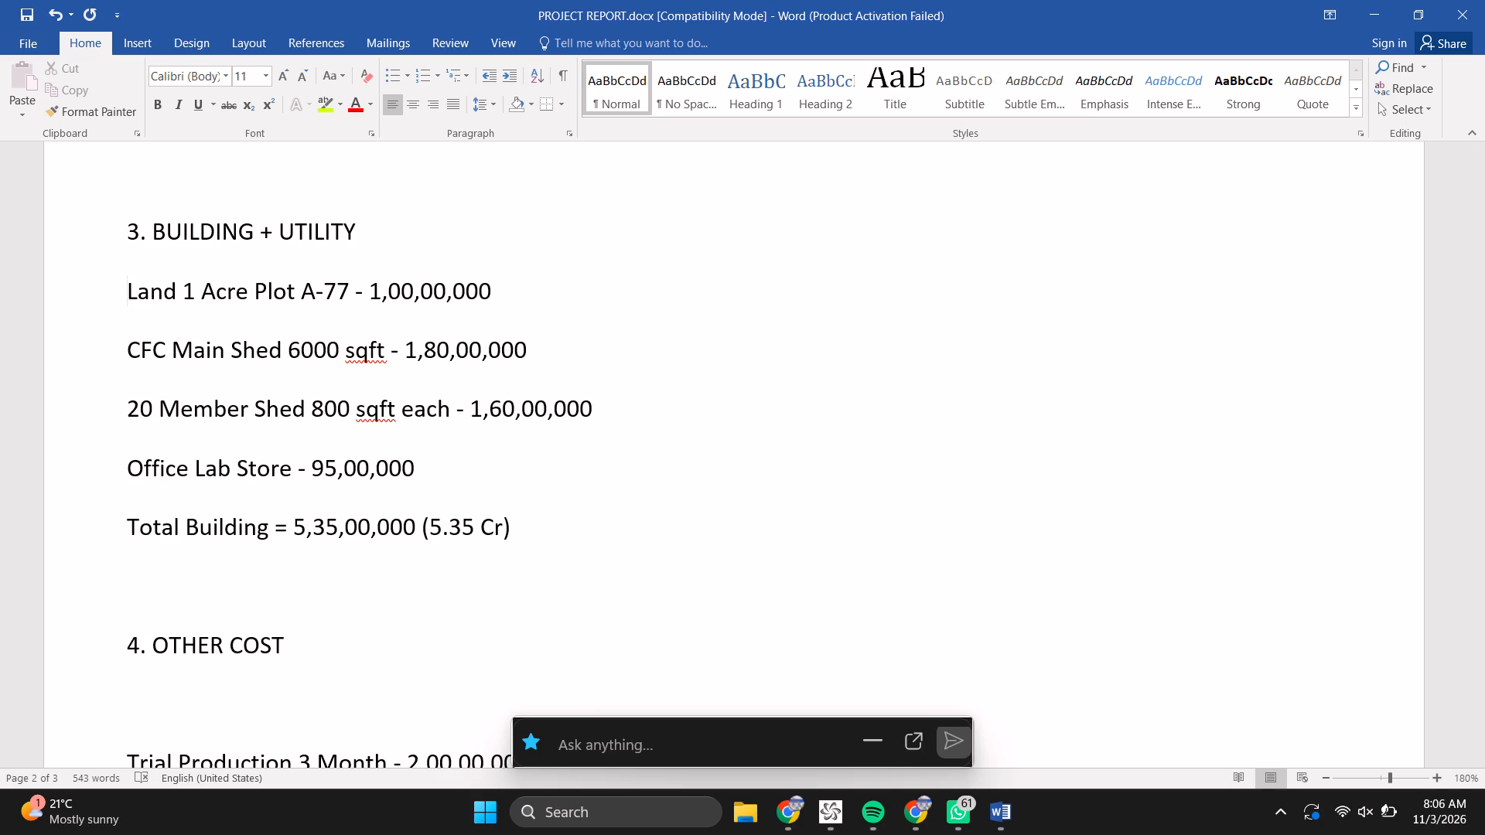
Review the building and other cost sections, the grand total line, and the UNIQ PACK quotation and agreement terms.
scroll(119, 353, "up", 1)
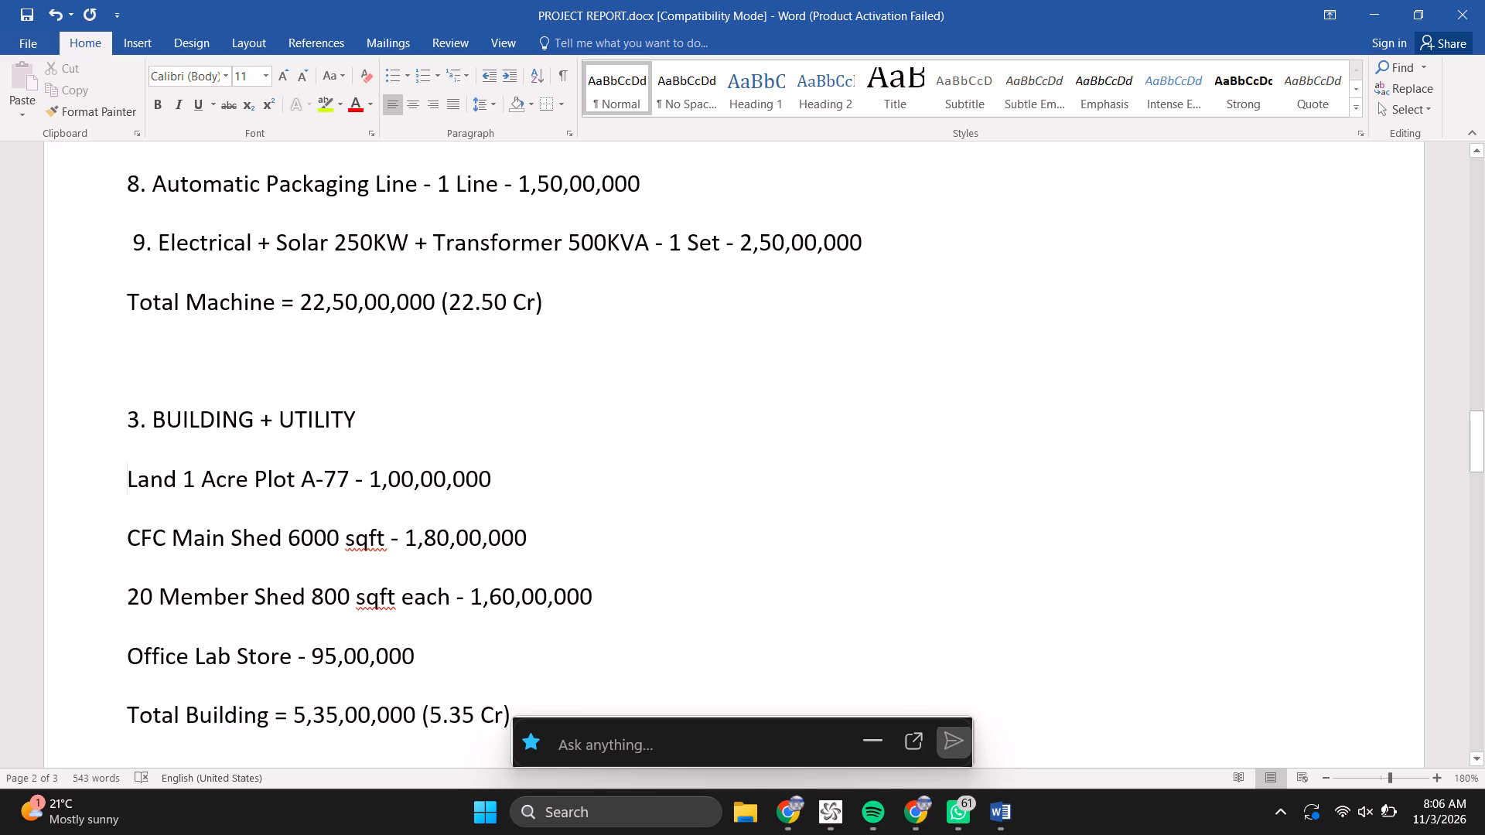
scroll(357, 556, "down", 1)
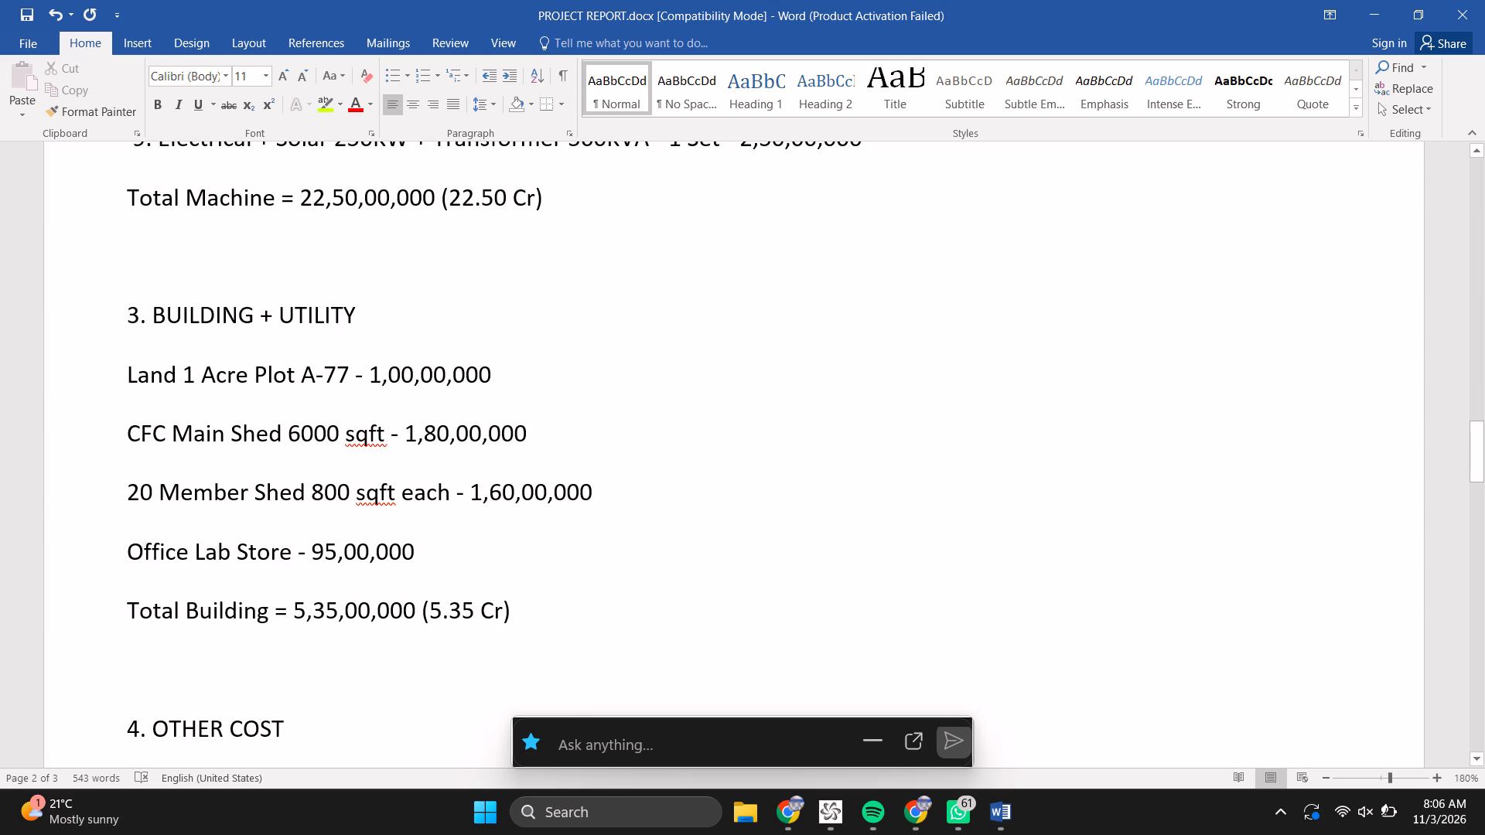
scroll(191, 630, "down", 1)
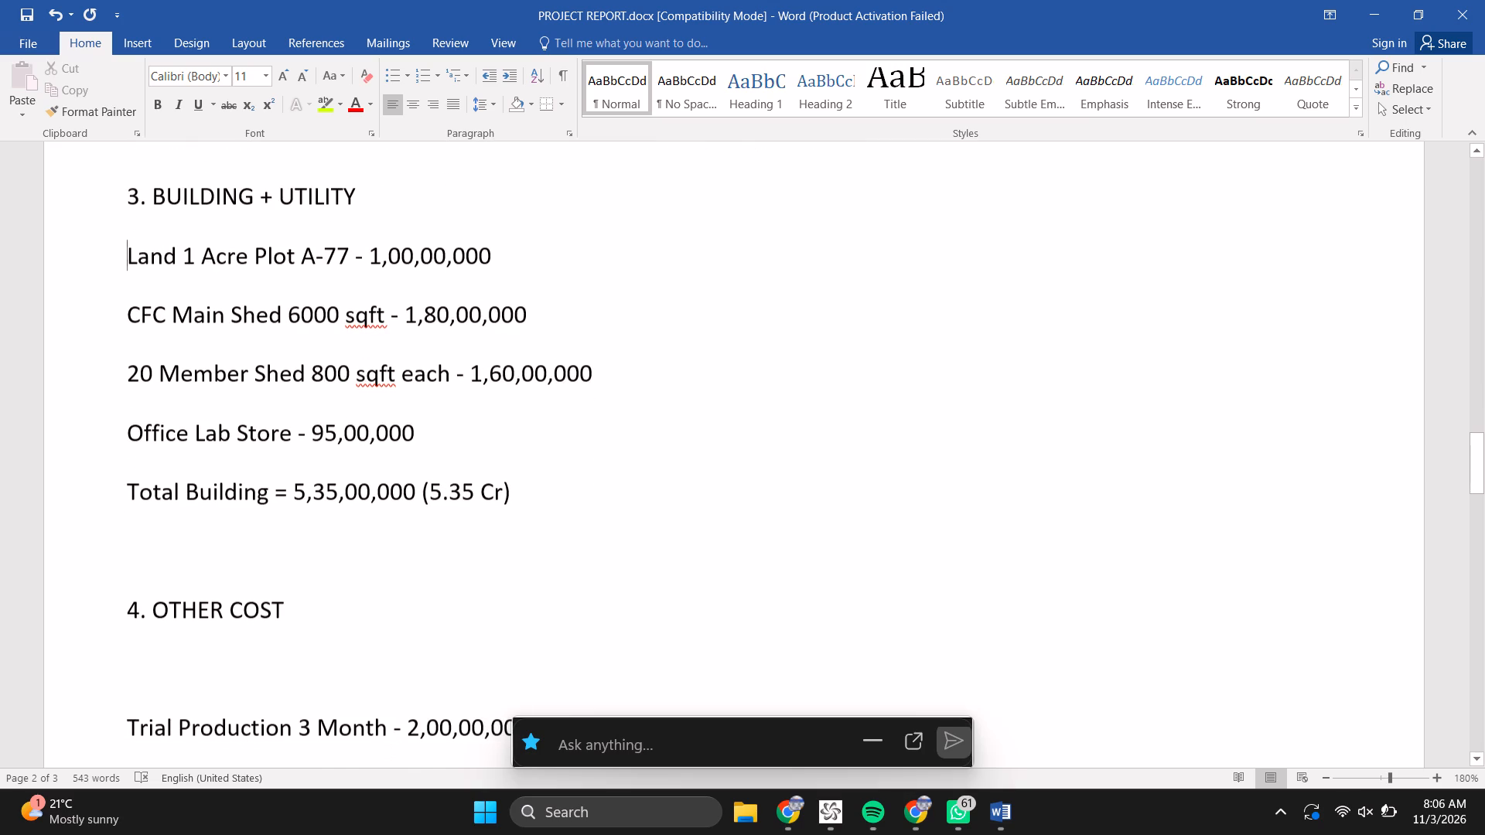
scroll(191, 630, "down", 1)
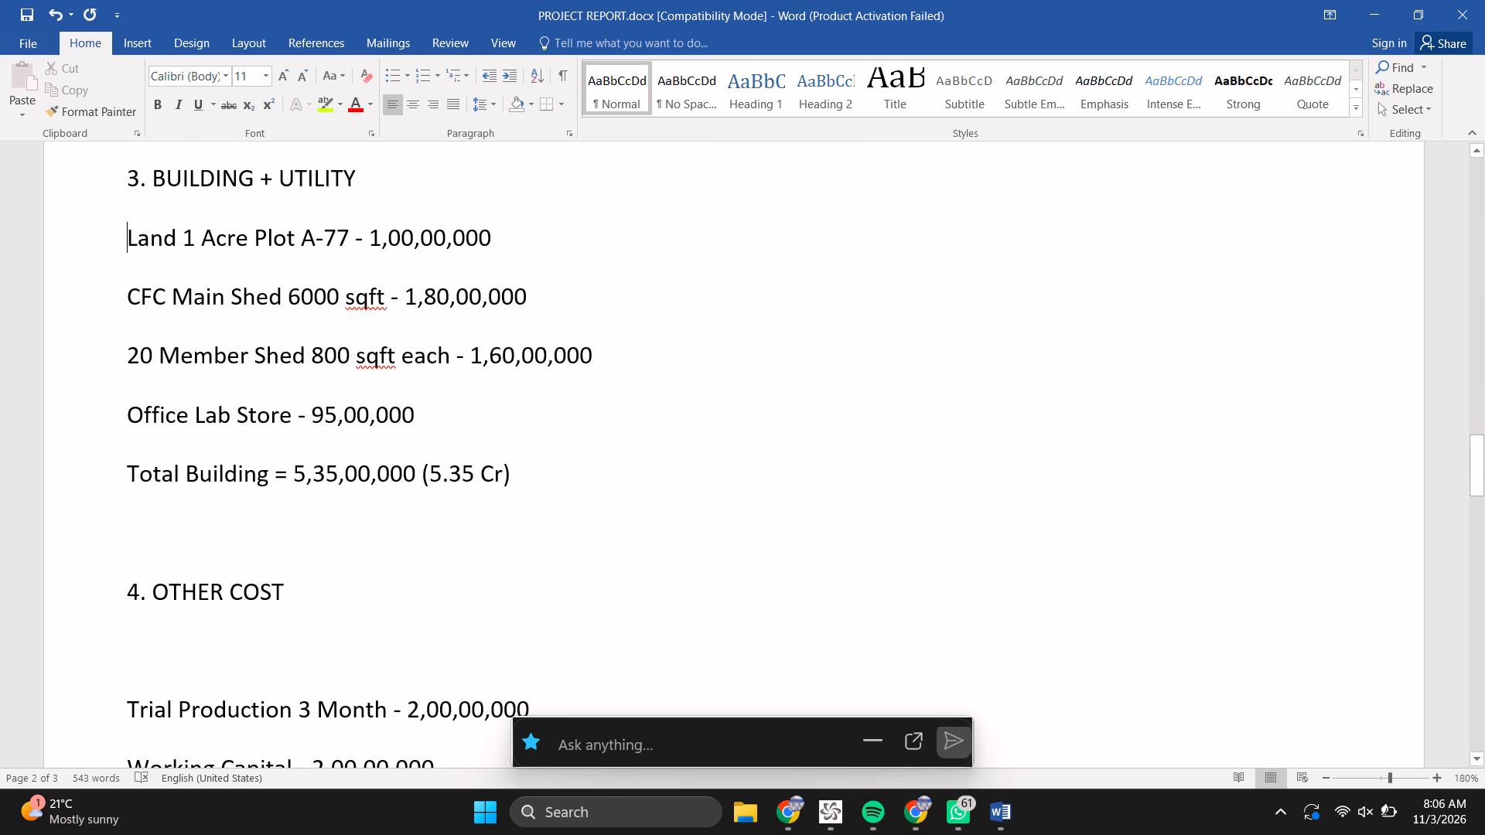
scroll(442, 516, "down", 1)
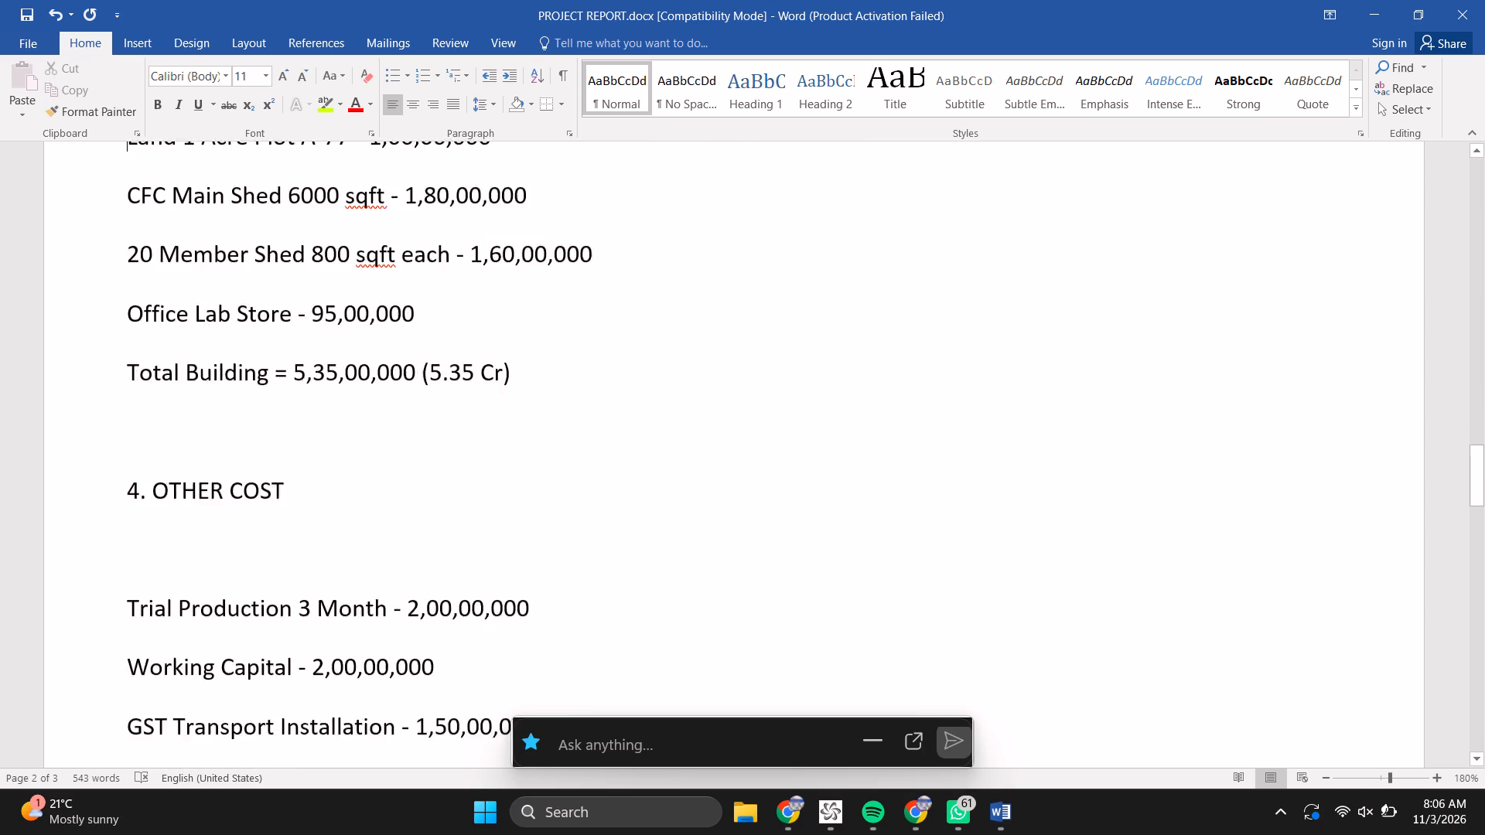
scroll(442, 516, "down", 3)
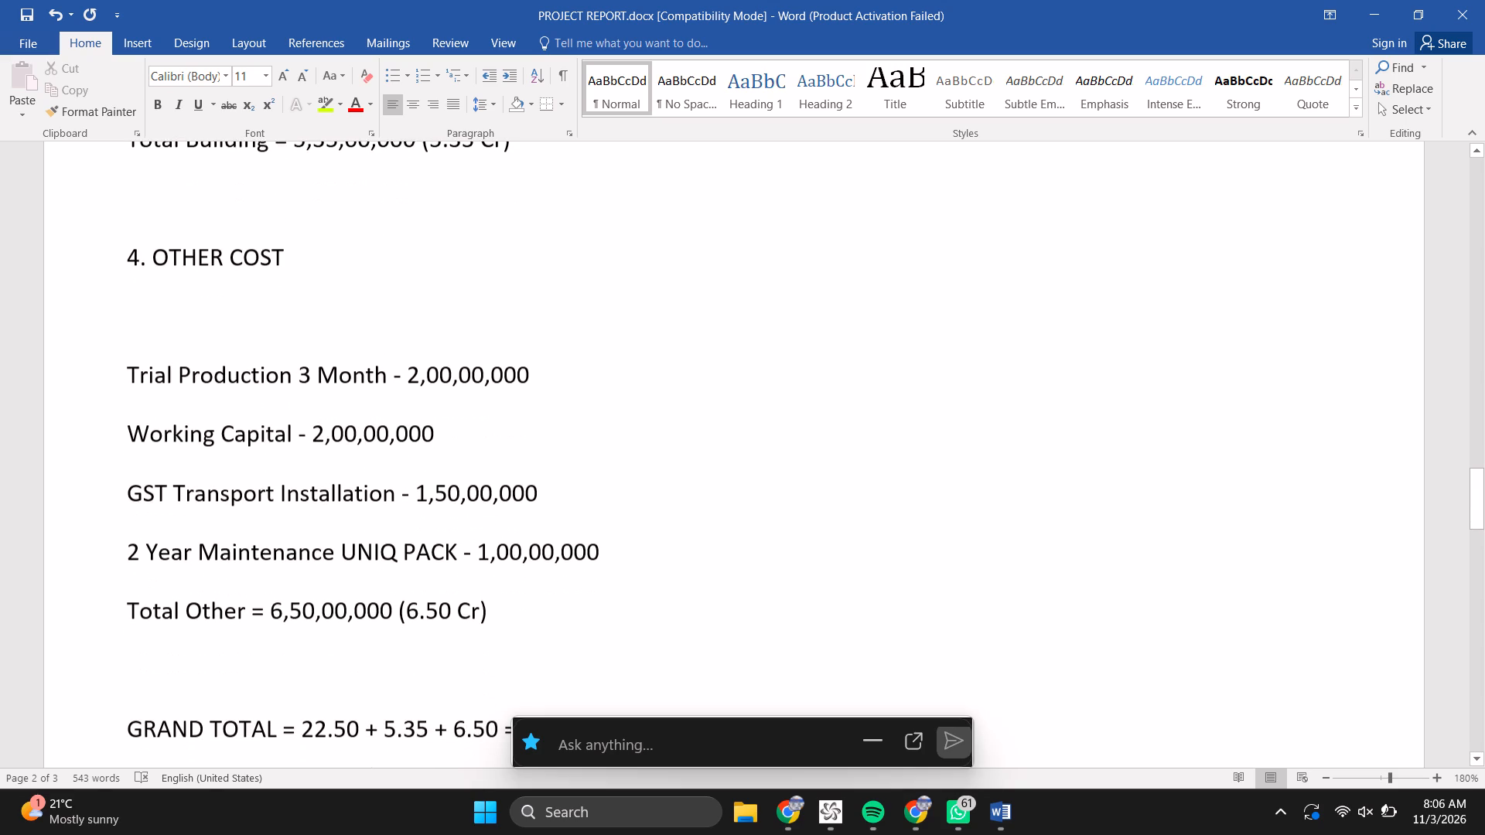
scroll(442, 516, "down", 1)
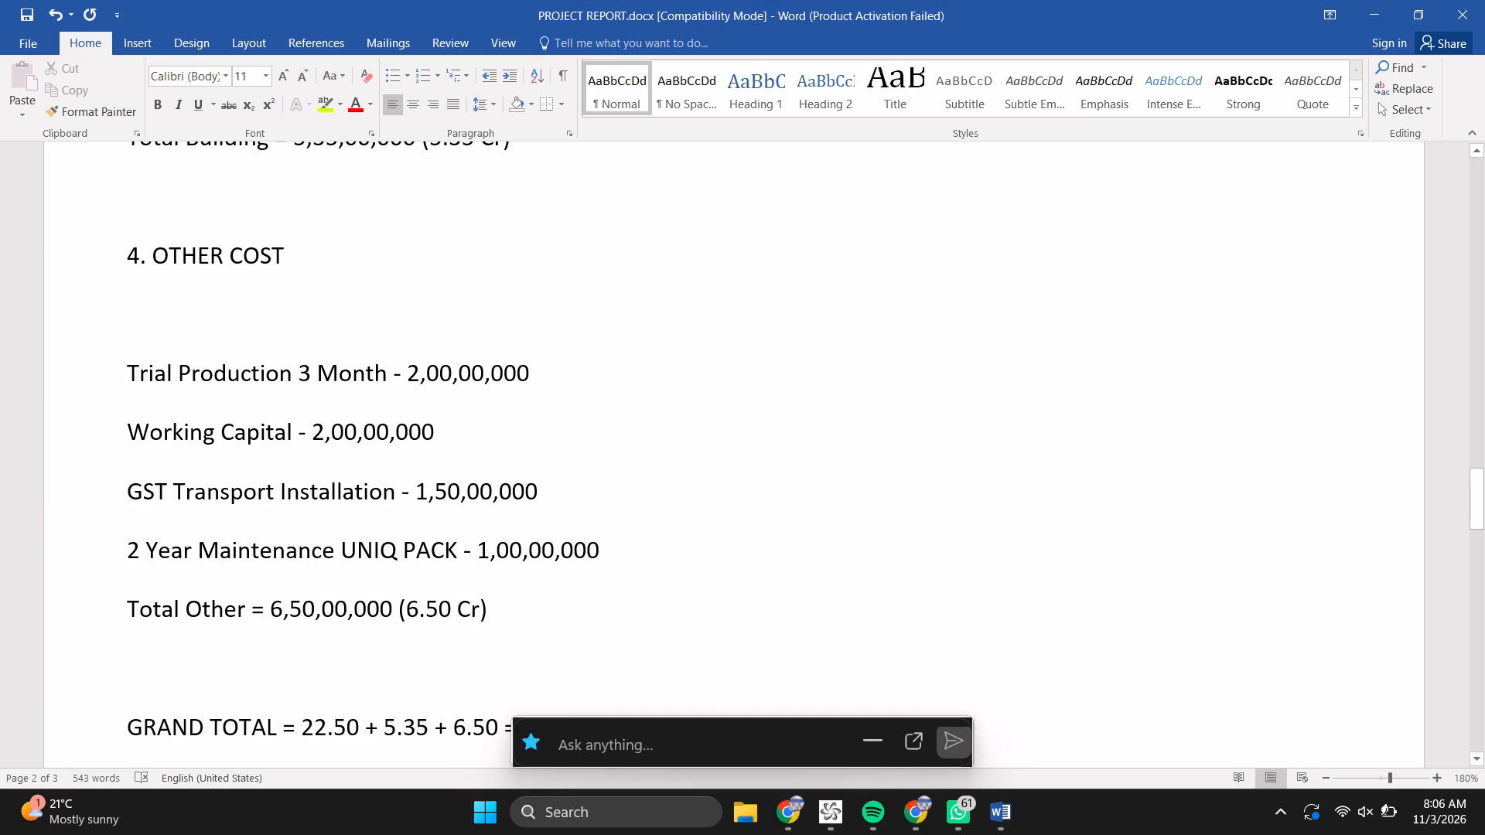
scroll(312, 601, "down", 1)
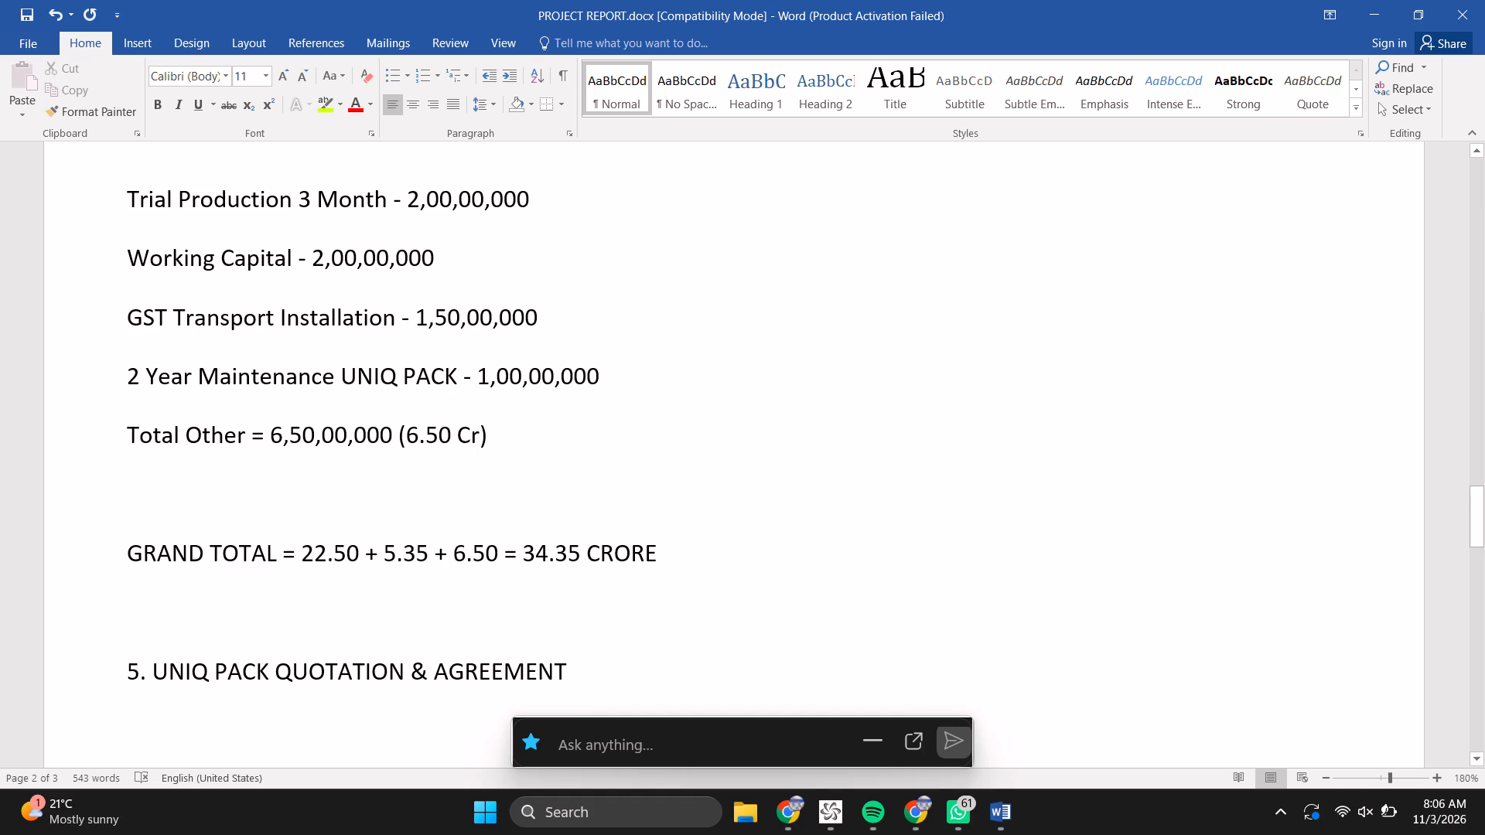
scroll(311, 461, "down", 1)
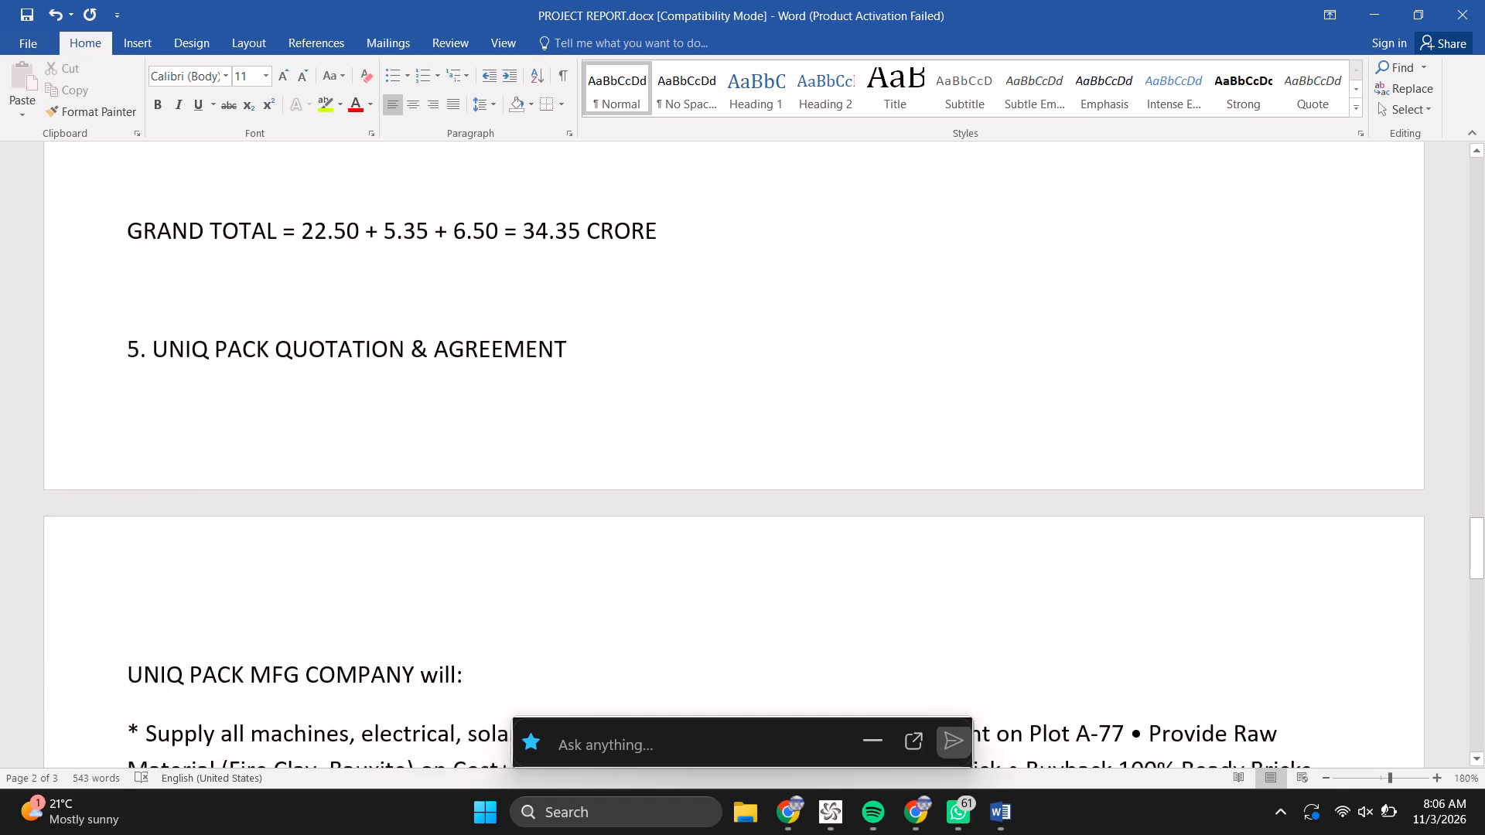
scroll(311, 461, "down", 3)
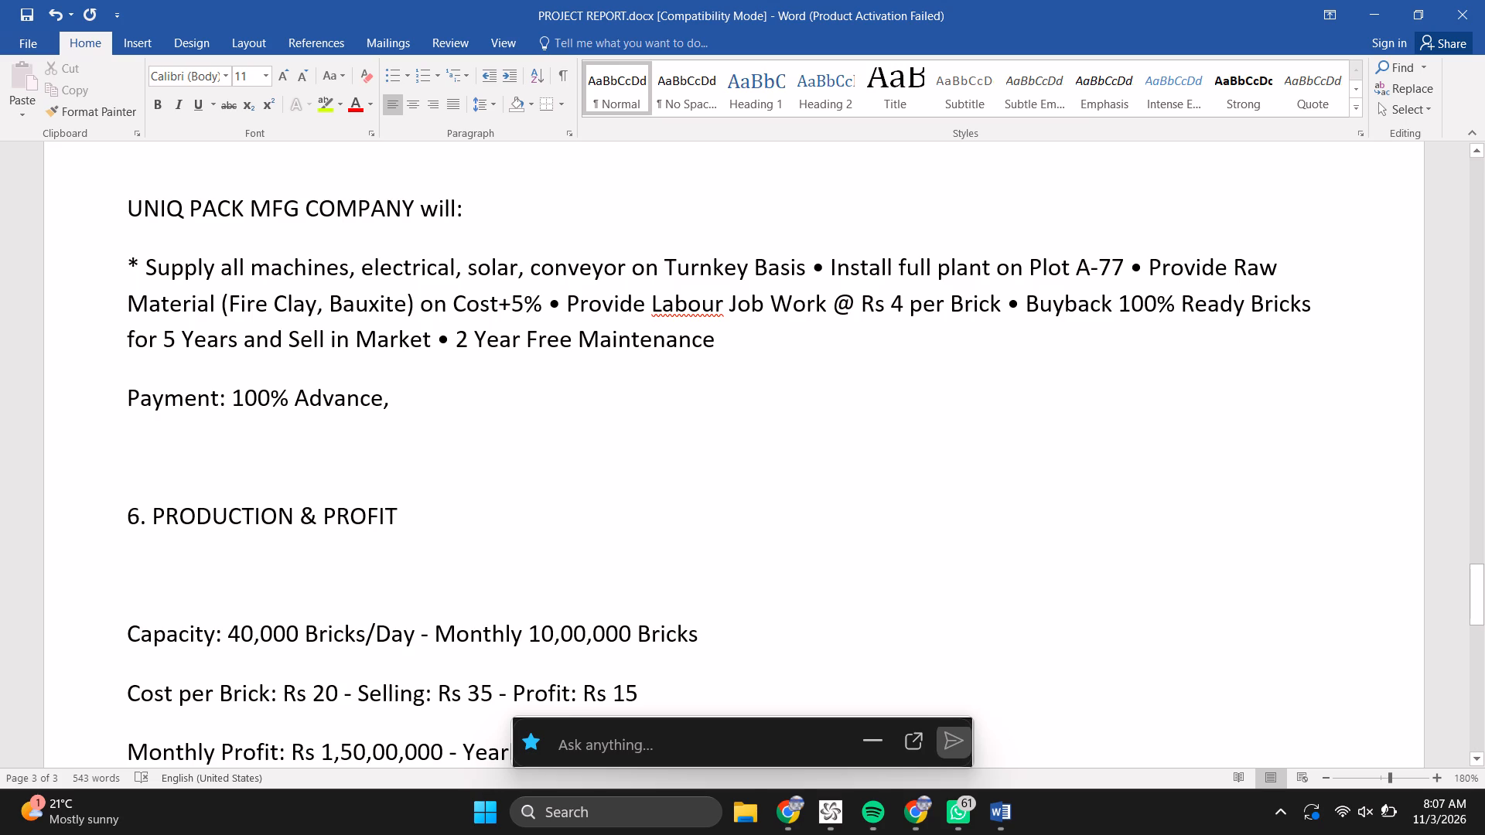
Delete the "Provide Labour Job Work @ Rs 4 per Brick" item and its leftover bullet from the UNIQ PACK MFG COMPANY obligations paragraph.
left_click_drag(565, 300, 591, 298)
left_click_drag(591, 298, 1077, 298)
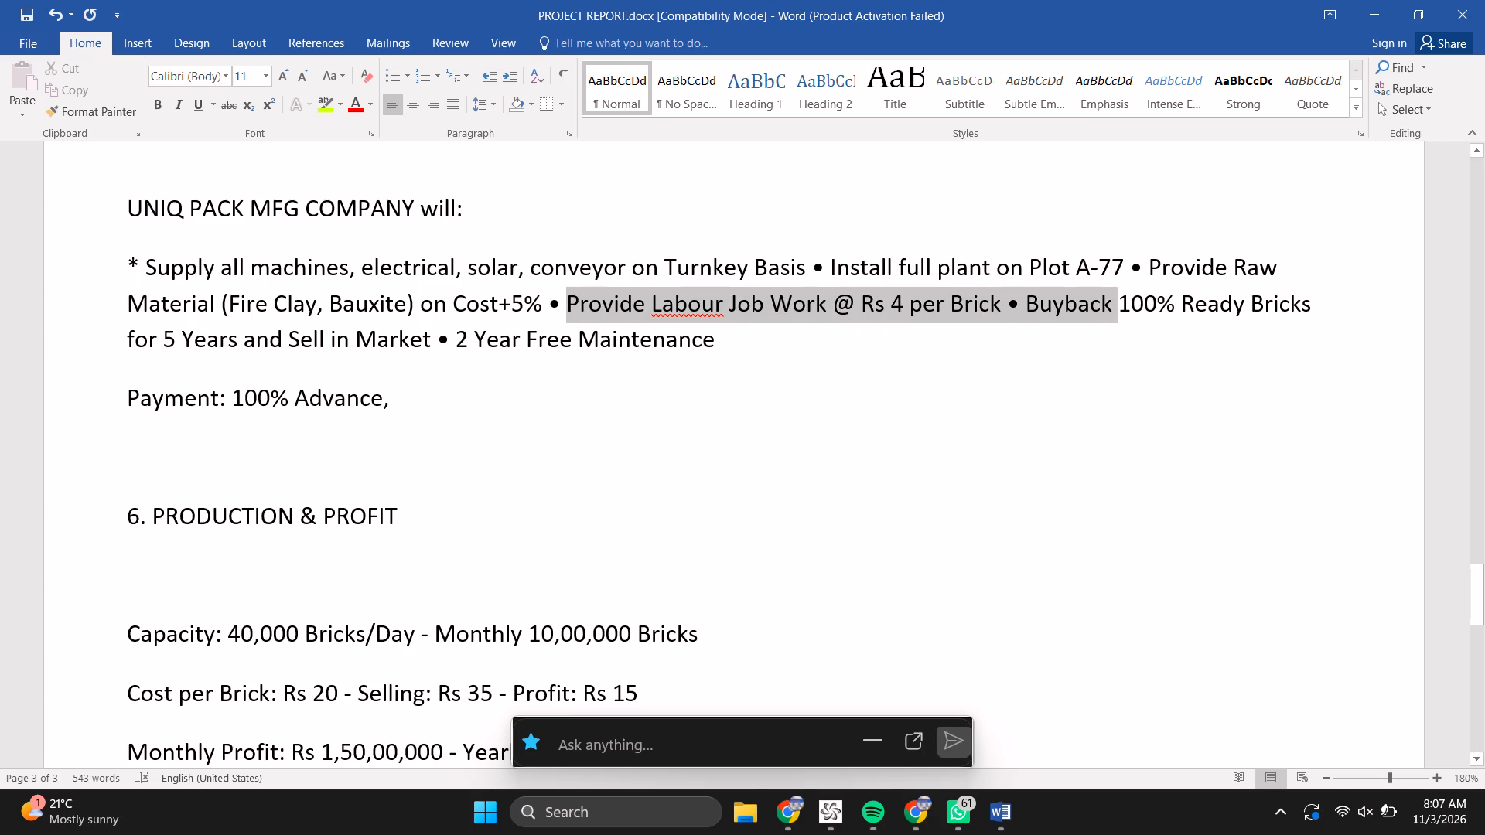
left_click_drag(1077, 298, 1336, 306)
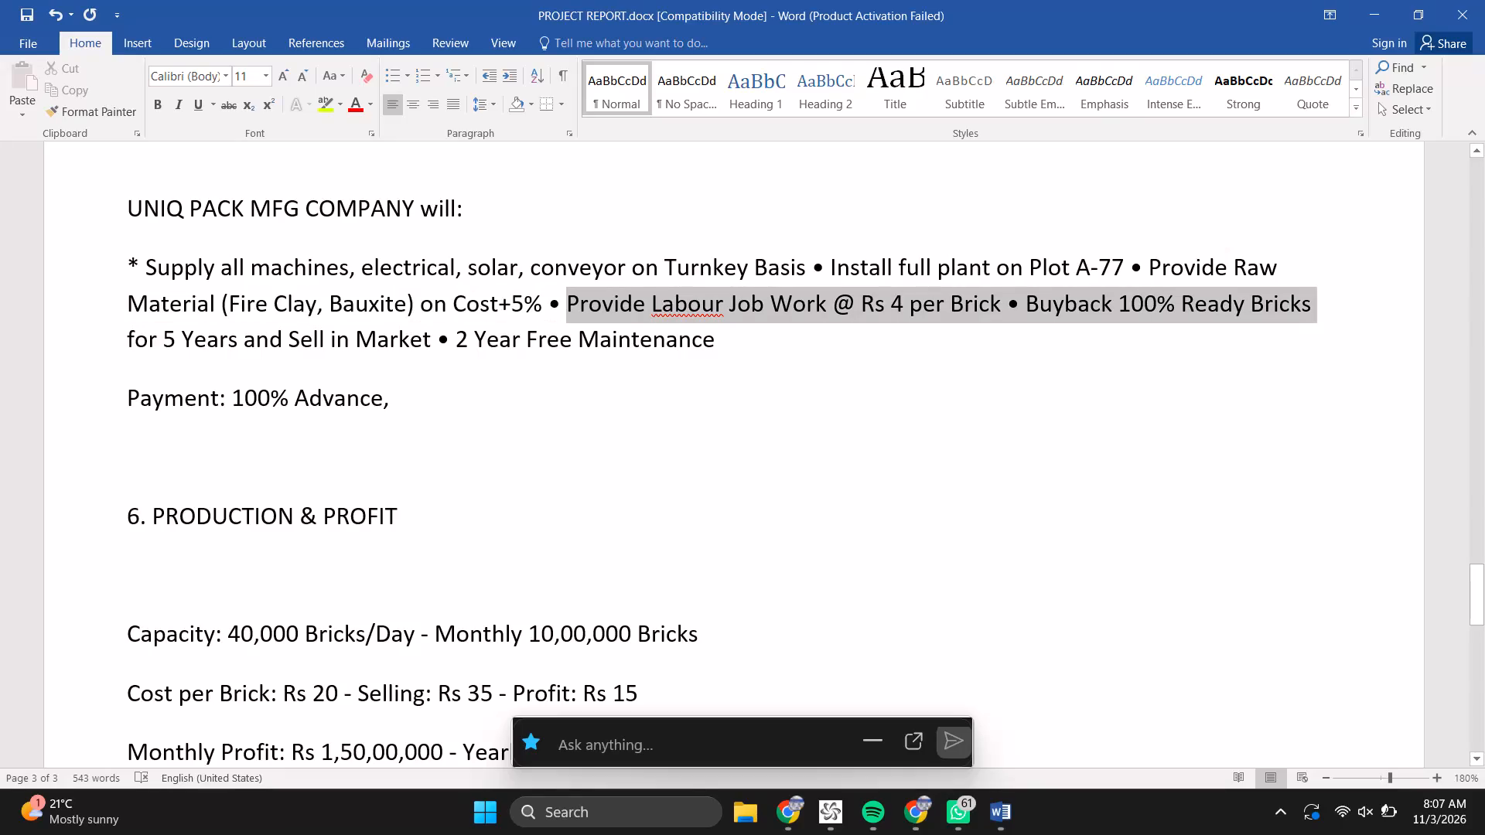
left_click_drag(1336, 306, 1327, 314)
left_click_drag(1327, 314, 1325, 313)
left_click_drag(1325, 313, 1326, 313)
left_click_drag(1326, 313, 988, 324)
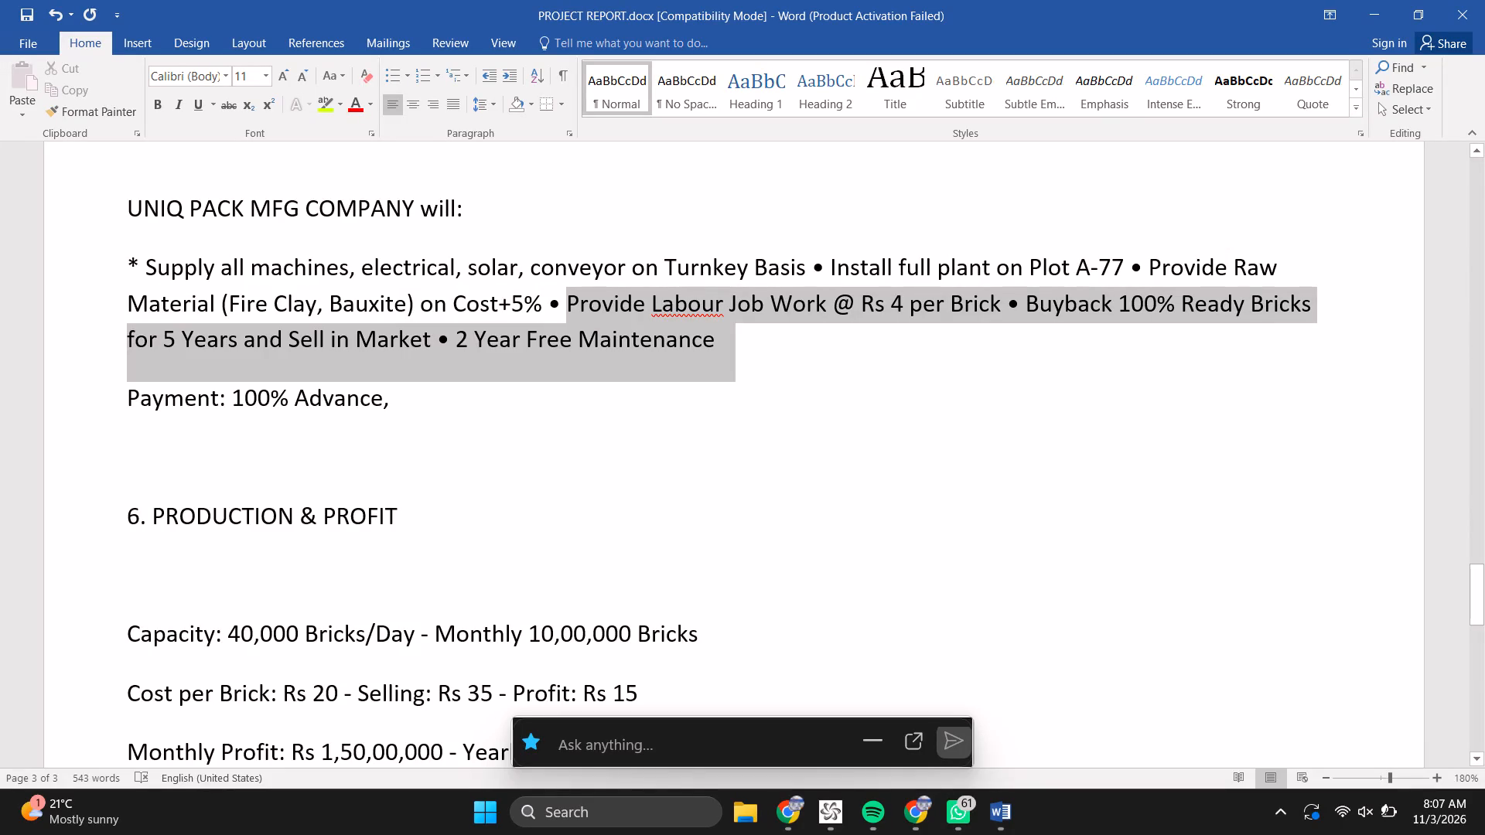
left_click_drag(988, 324, 1007, 316)
key("Delete")
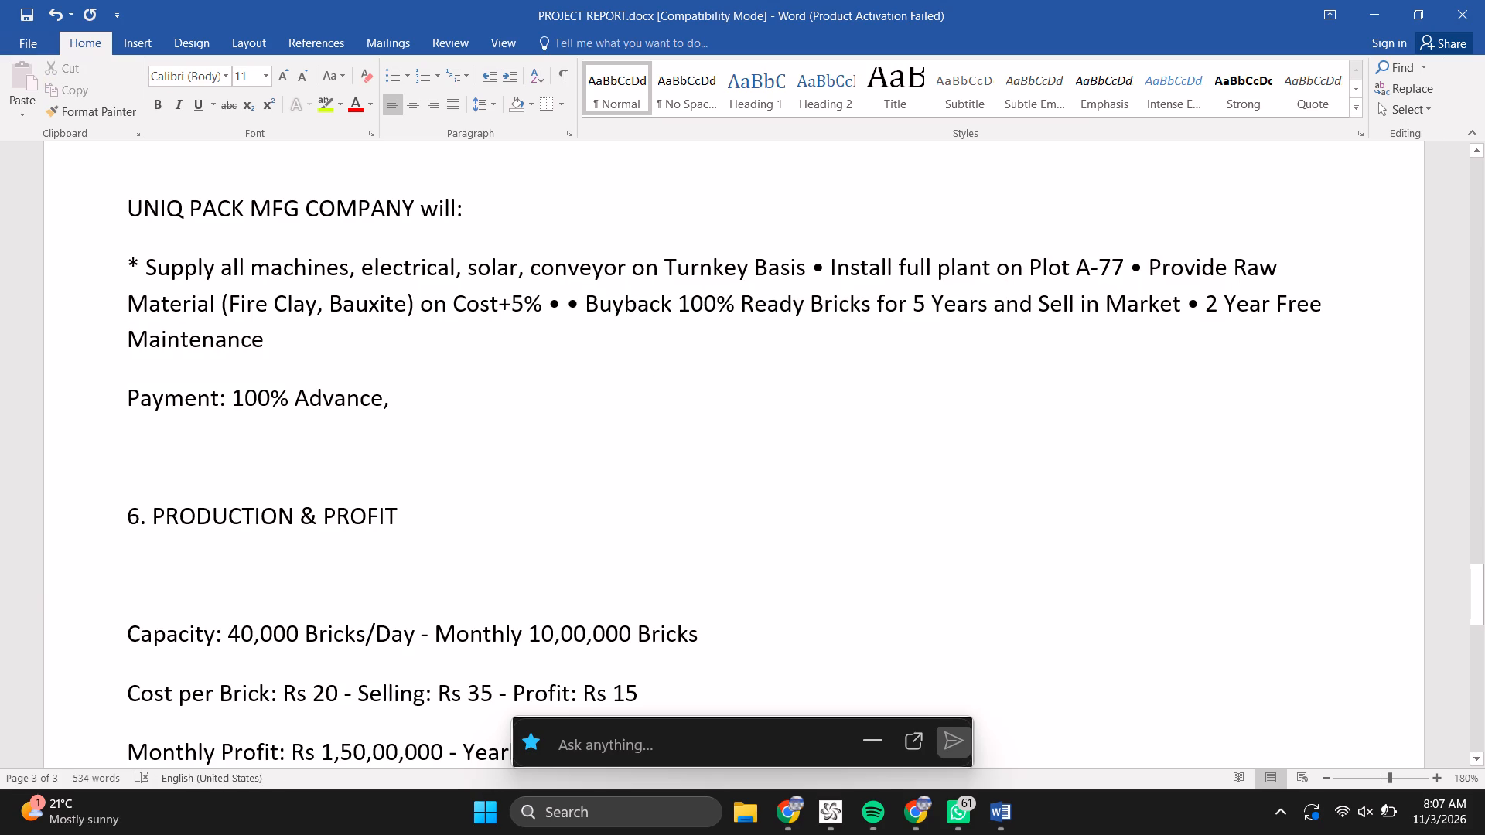
key("BackSpace")
key("BackSpace")
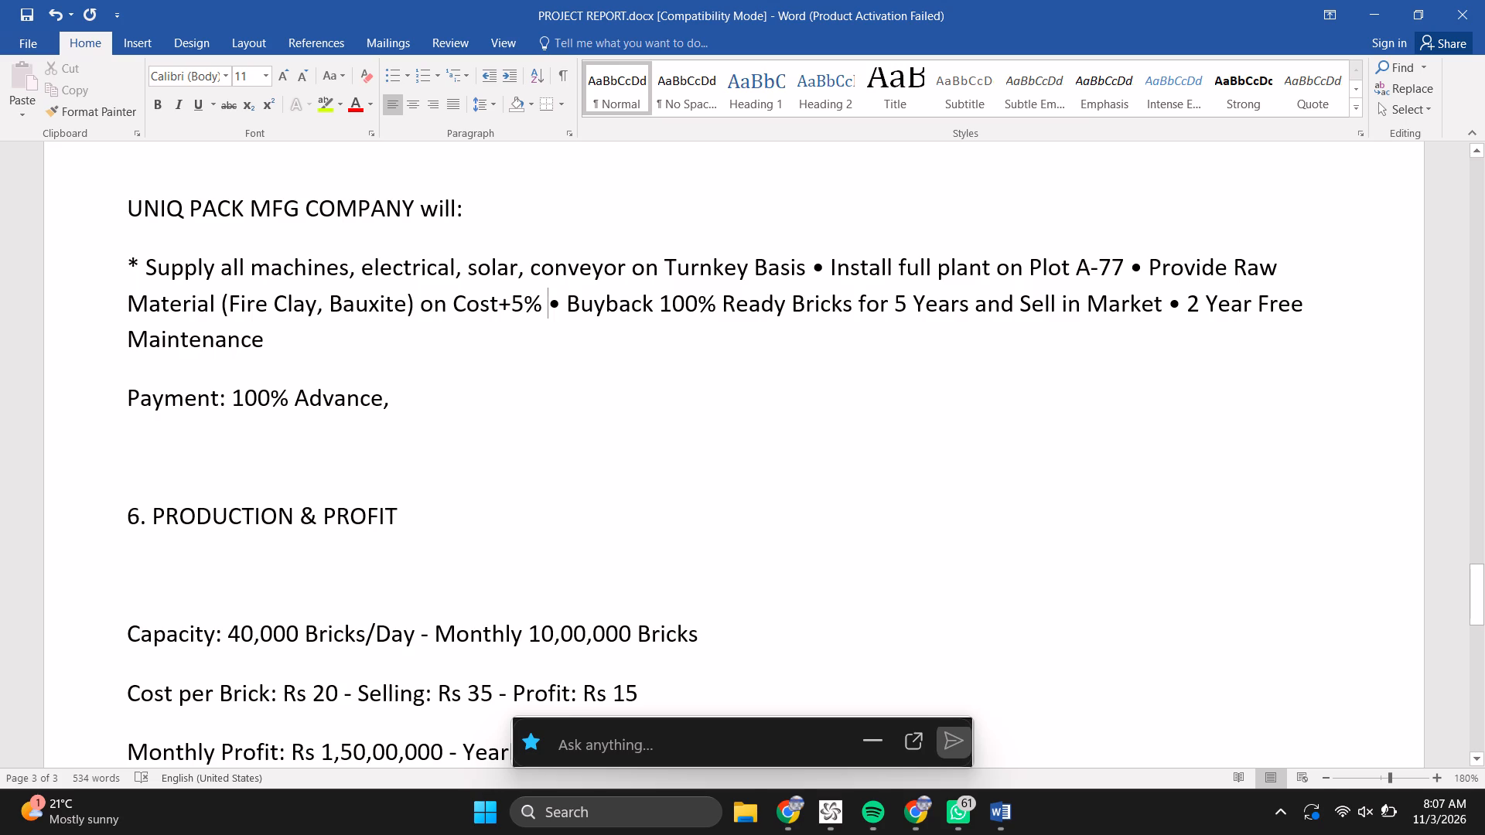
Review the production and profit section, the member and machine lists, and the building, other cost and grand total figures.
scroll(469, 448, "down", 1)
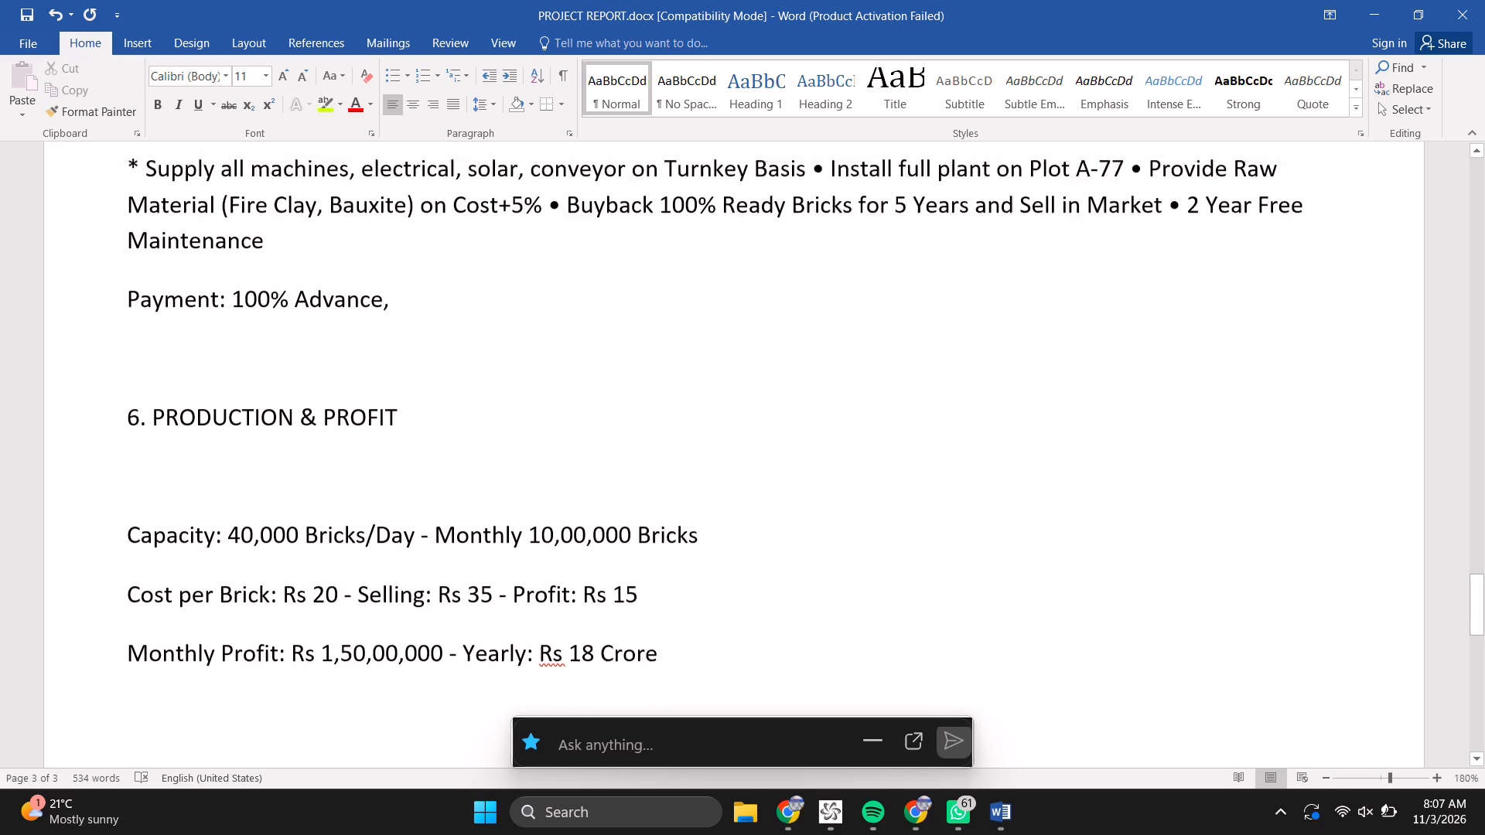
scroll(469, 448, "down", 2)
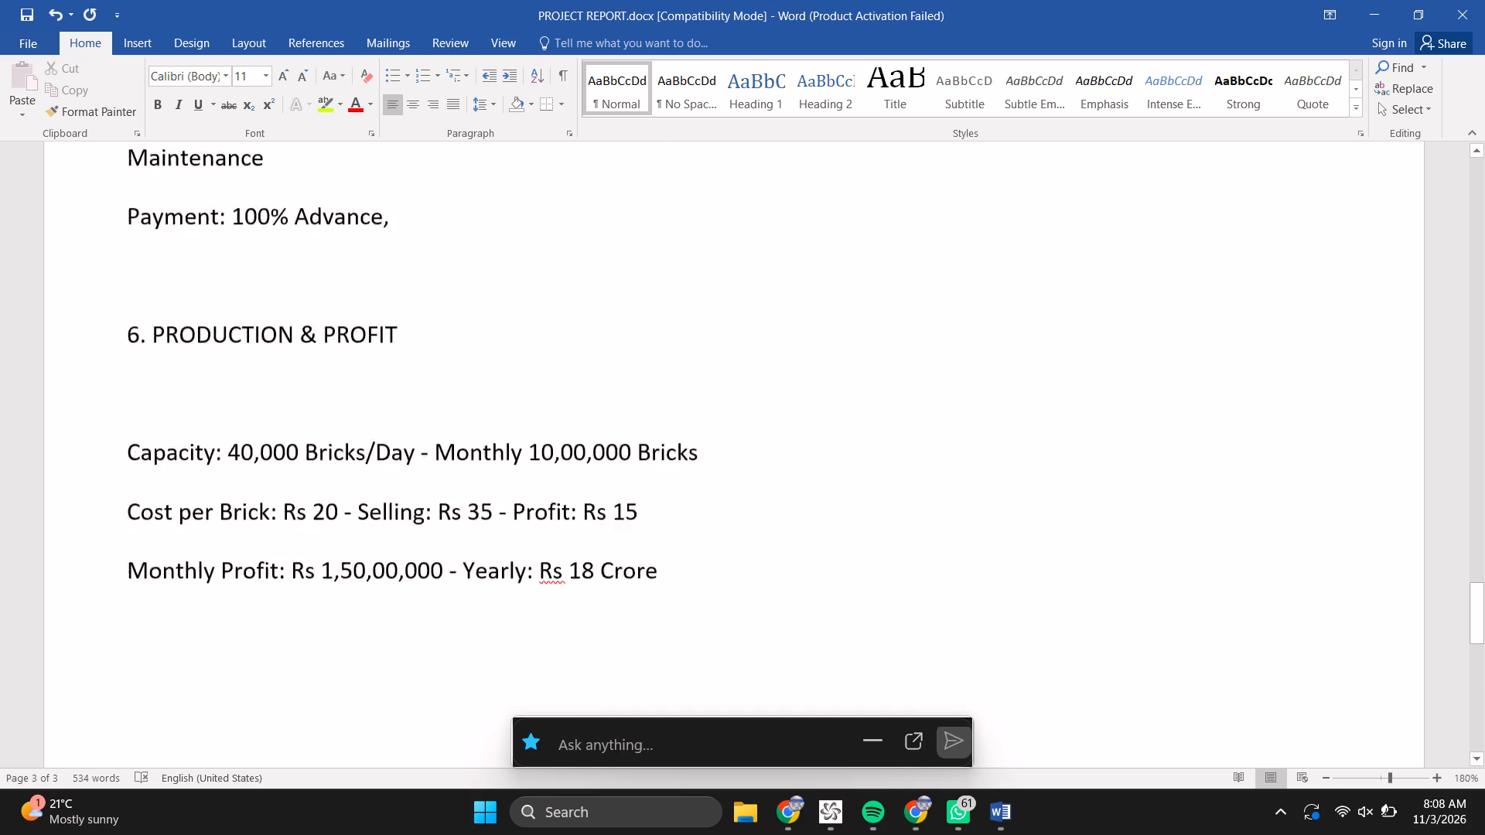
scroll(665, 543, "up", 2)
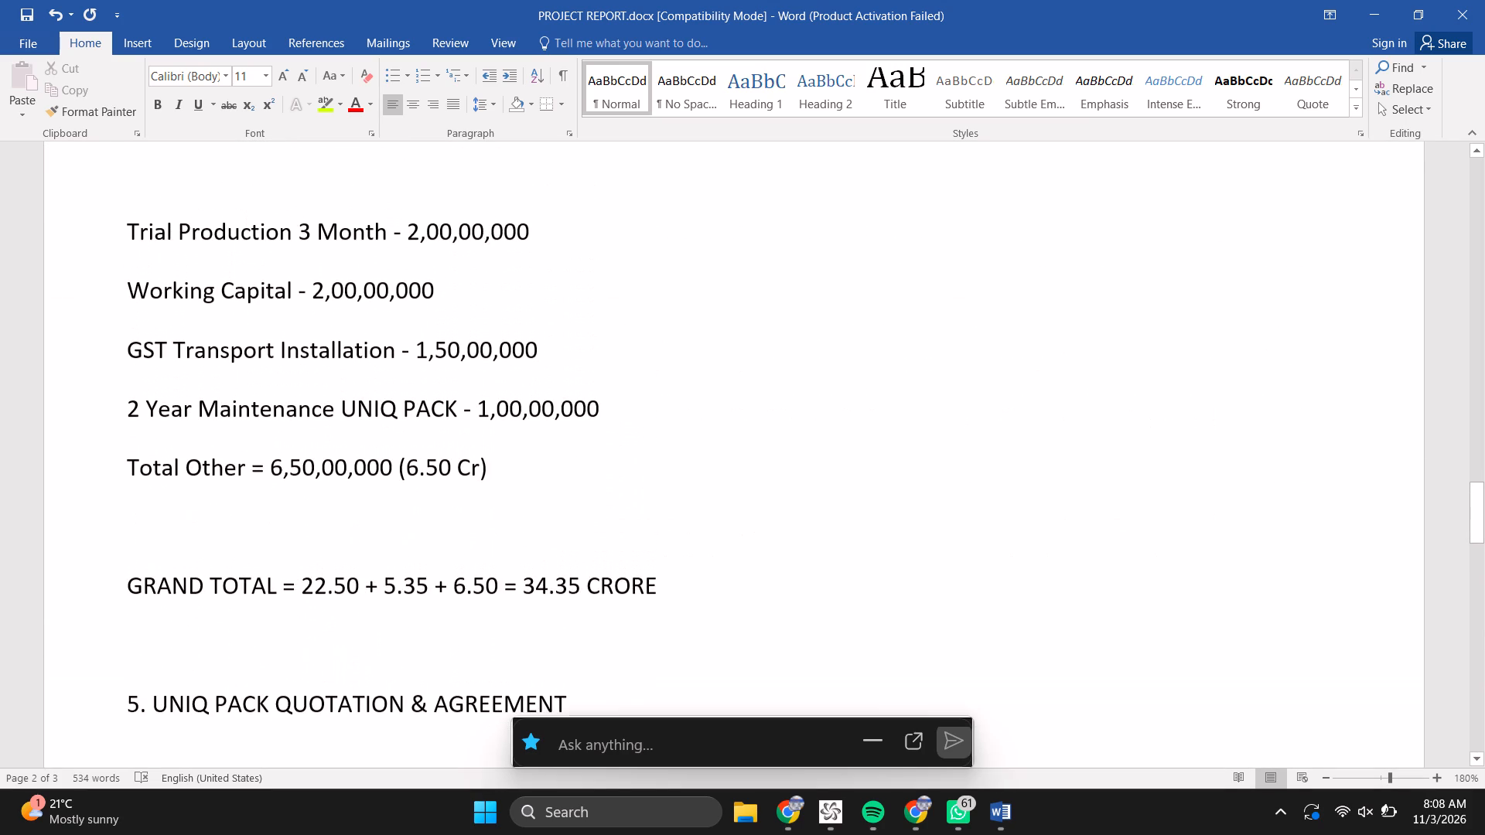
scroll(665, 543, "up", 3)
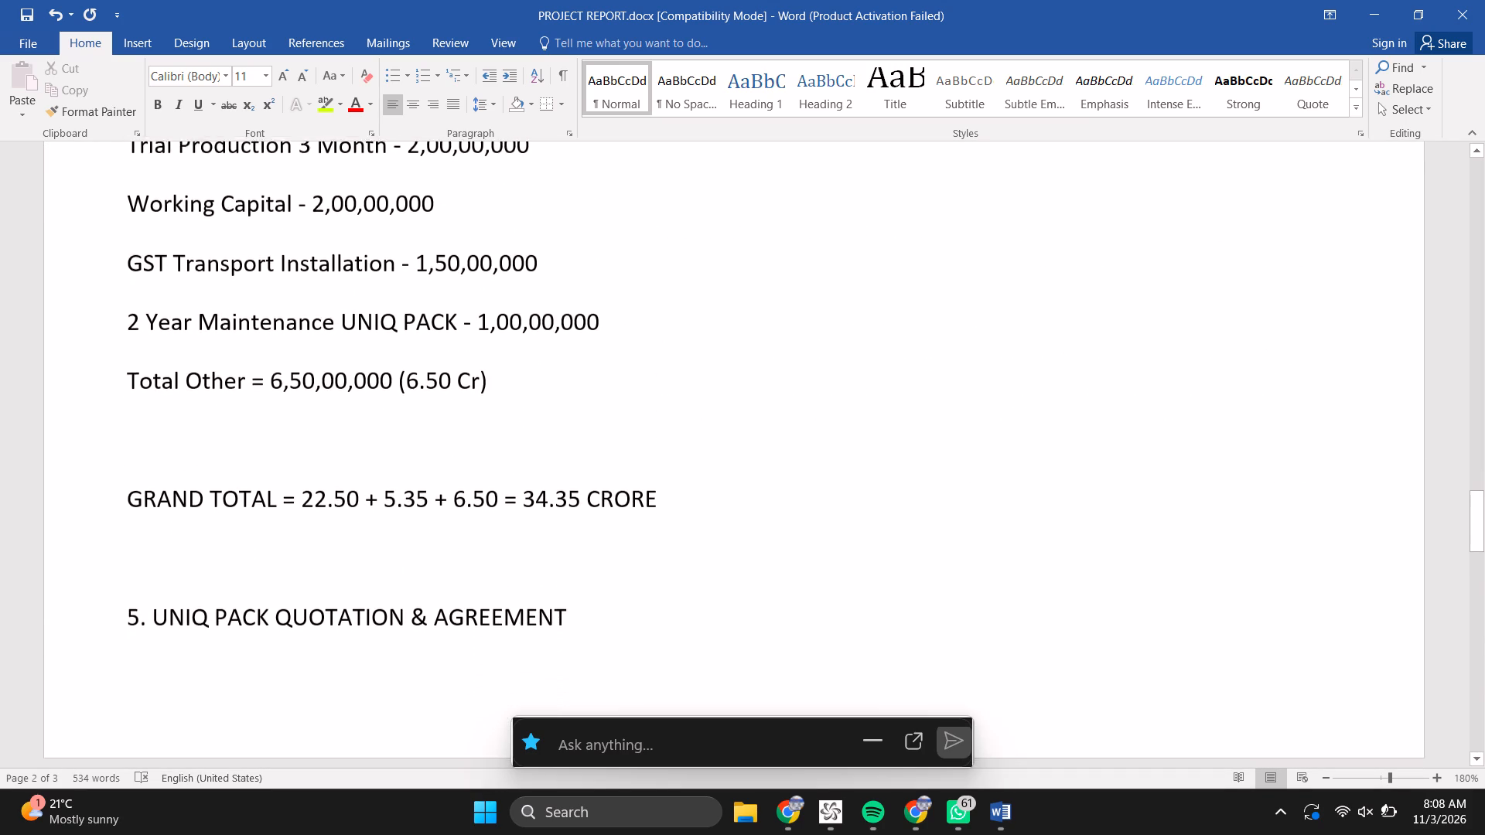
scroll(665, 543, "up", 2)
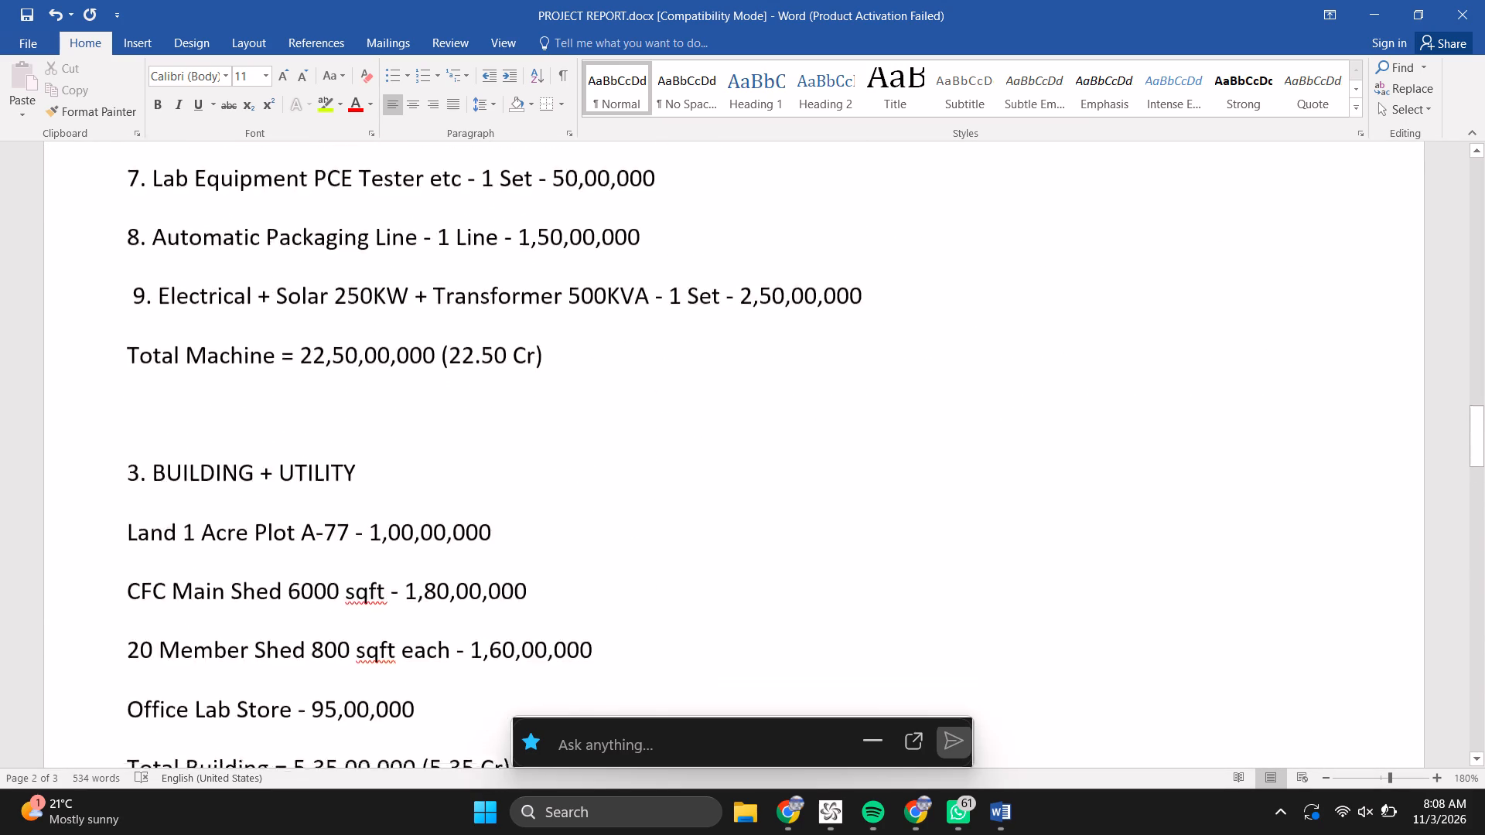
scroll(665, 543, "up", 3)
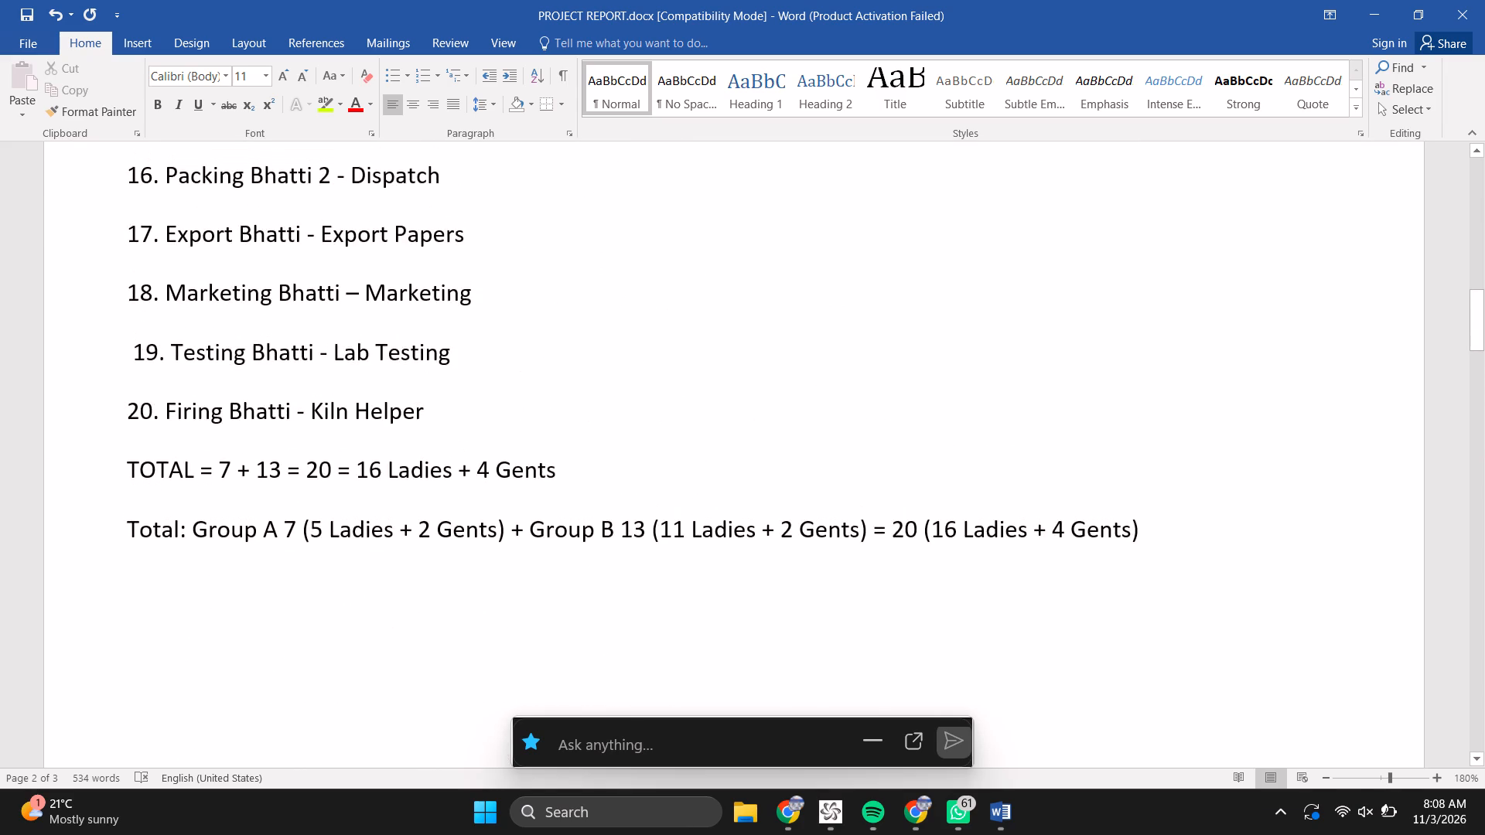
scroll(665, 543, "up", 2)
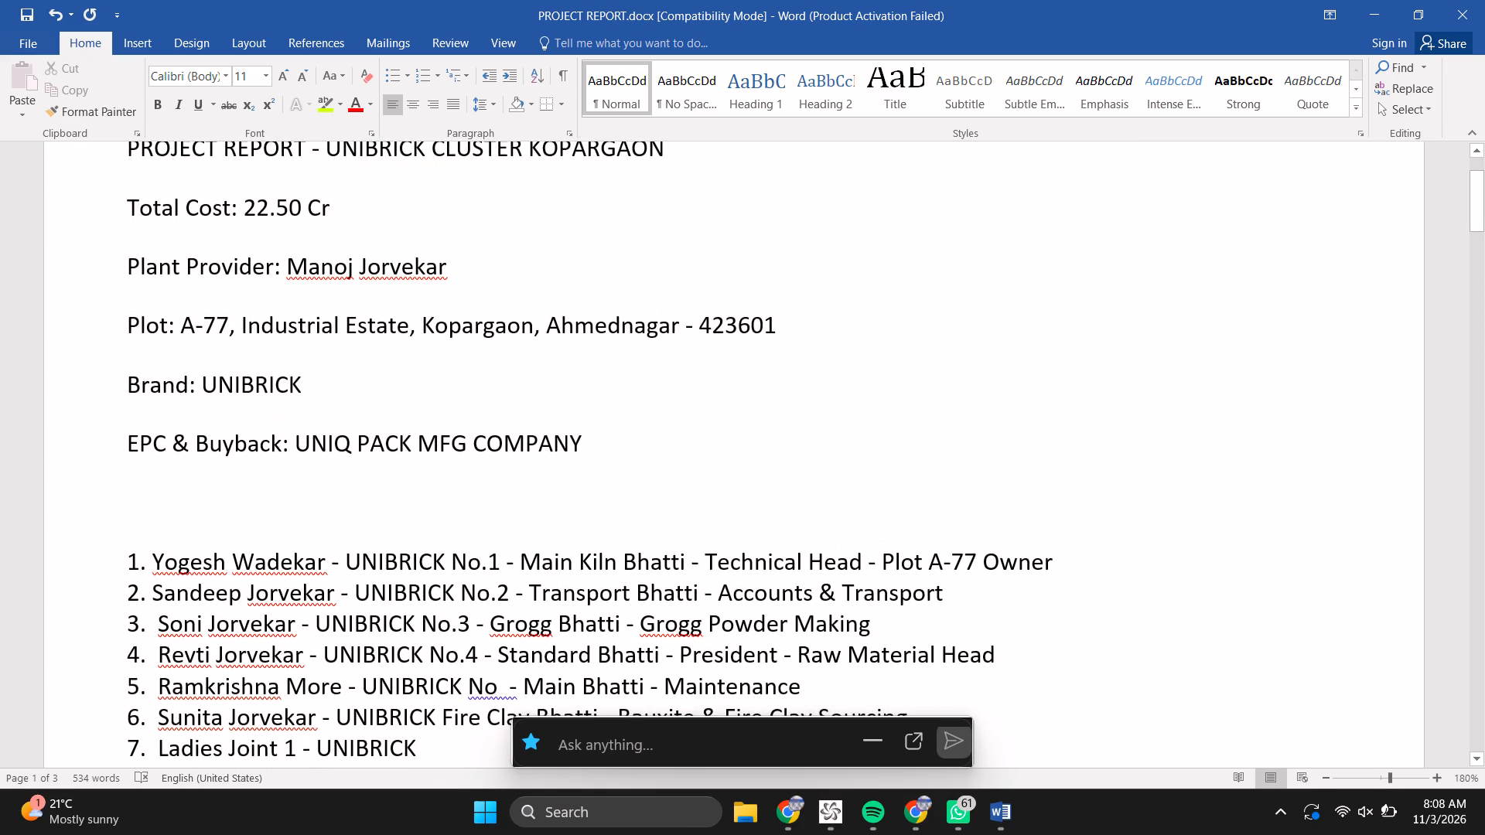
scroll(665, 543, "down", 4)
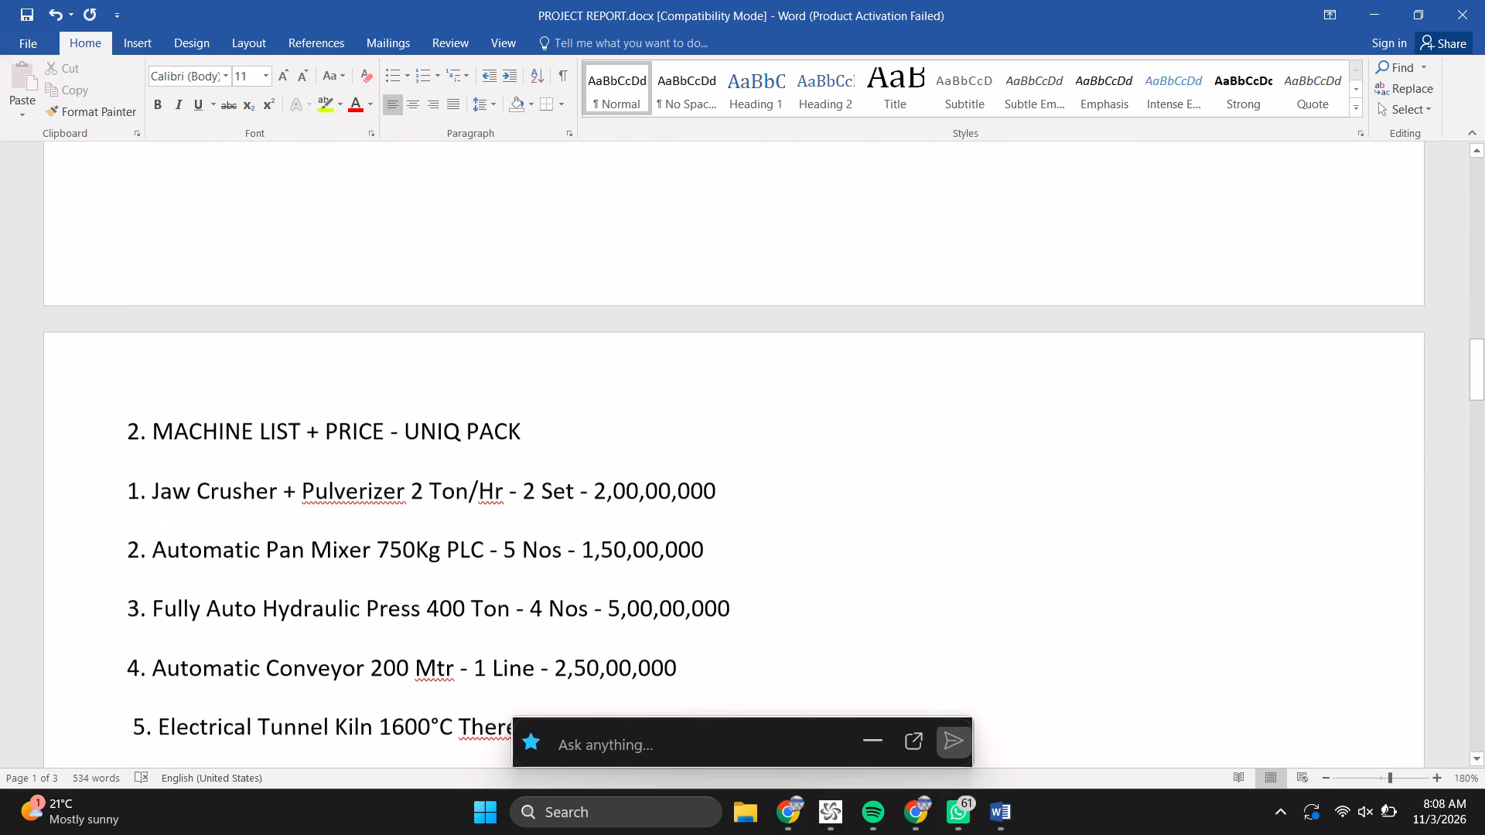
scroll(665, 543, "down", 2)
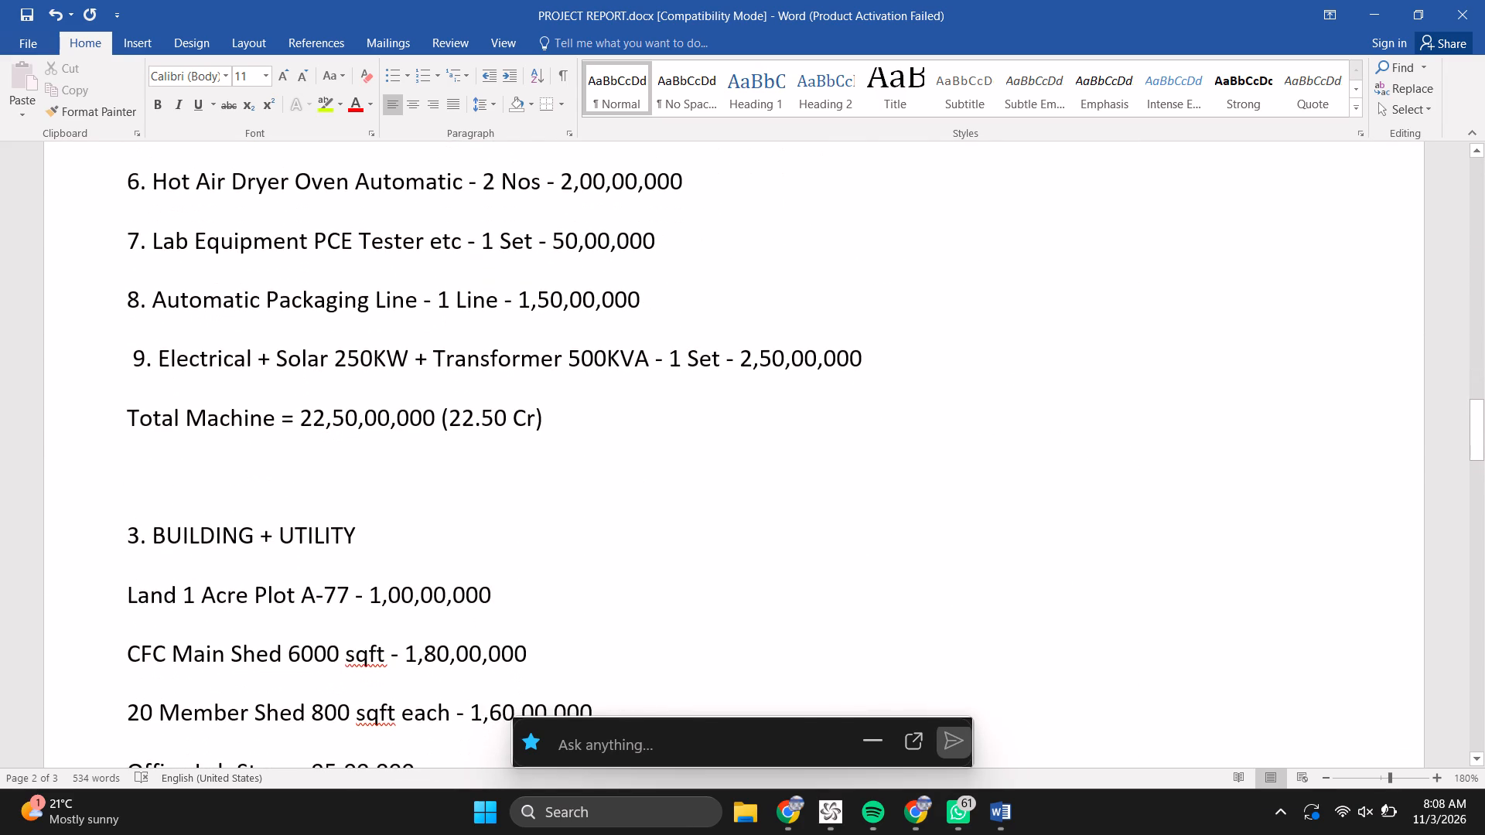
scroll(665, 543, "down", 2)
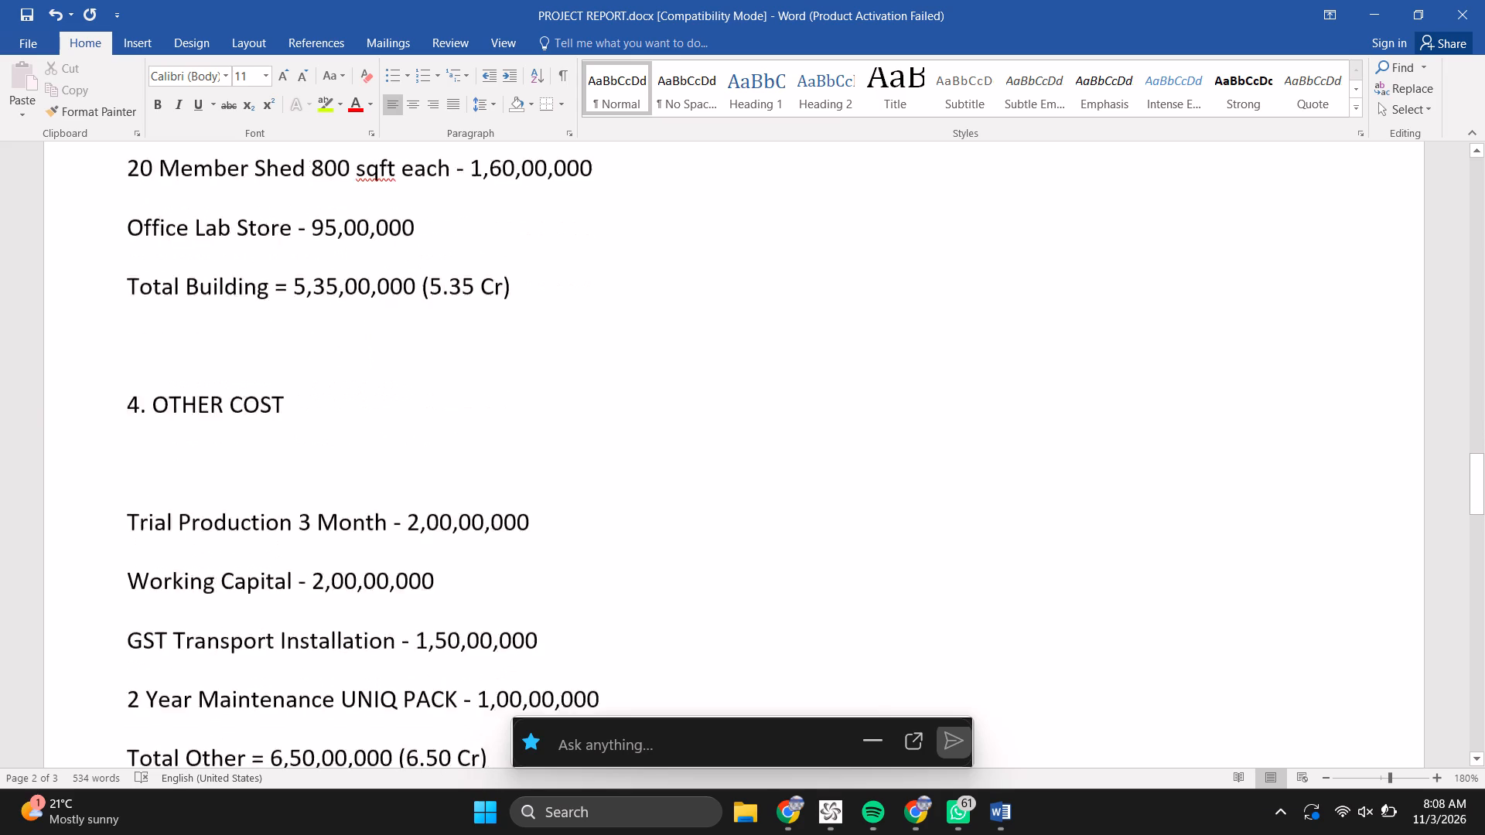
scroll(665, 543, "down", 1)
scroll(665, 543, "up", 1)
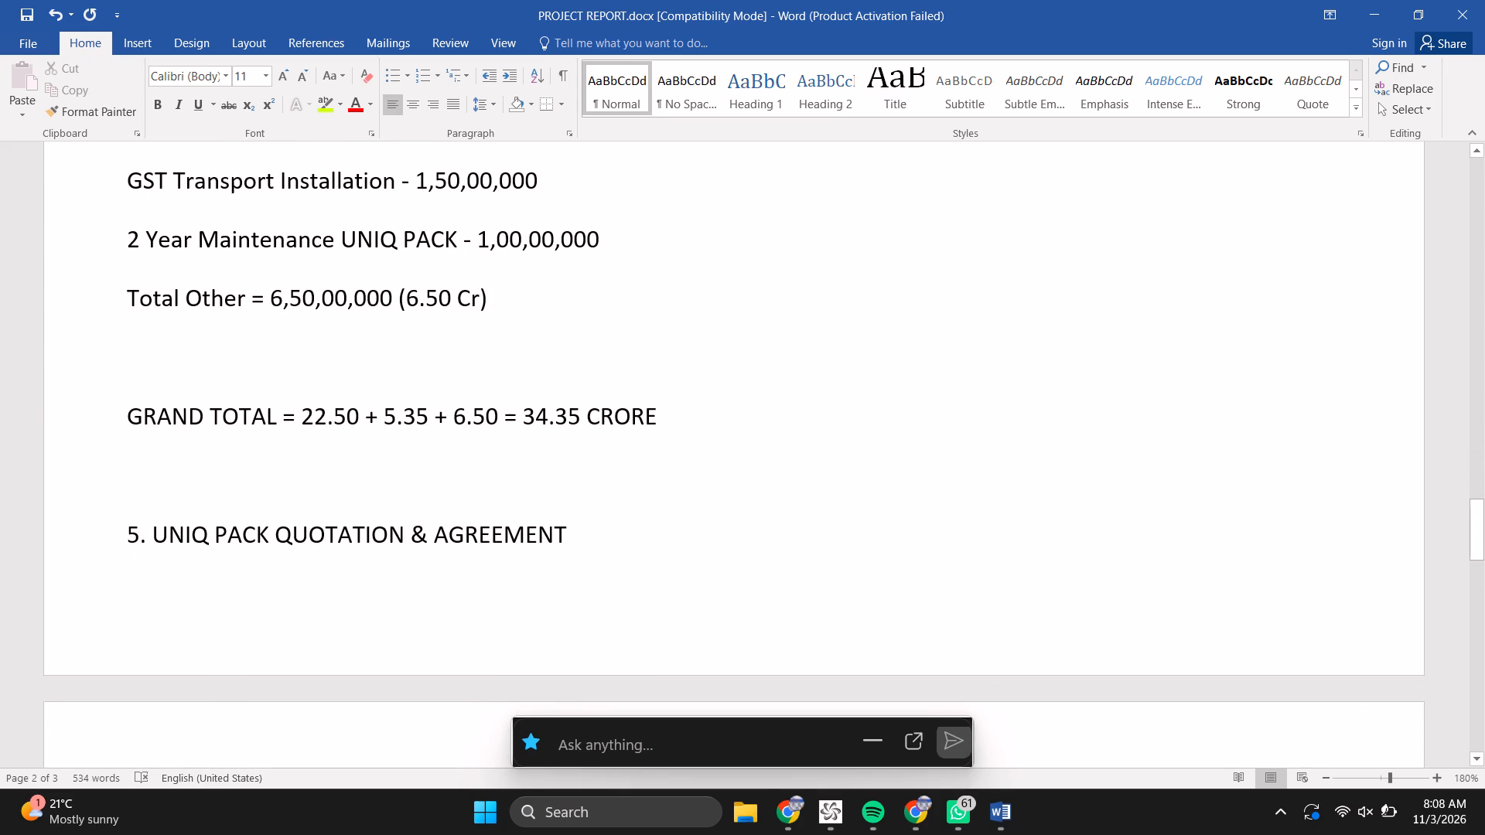
scroll(665, 543, "up", 2)
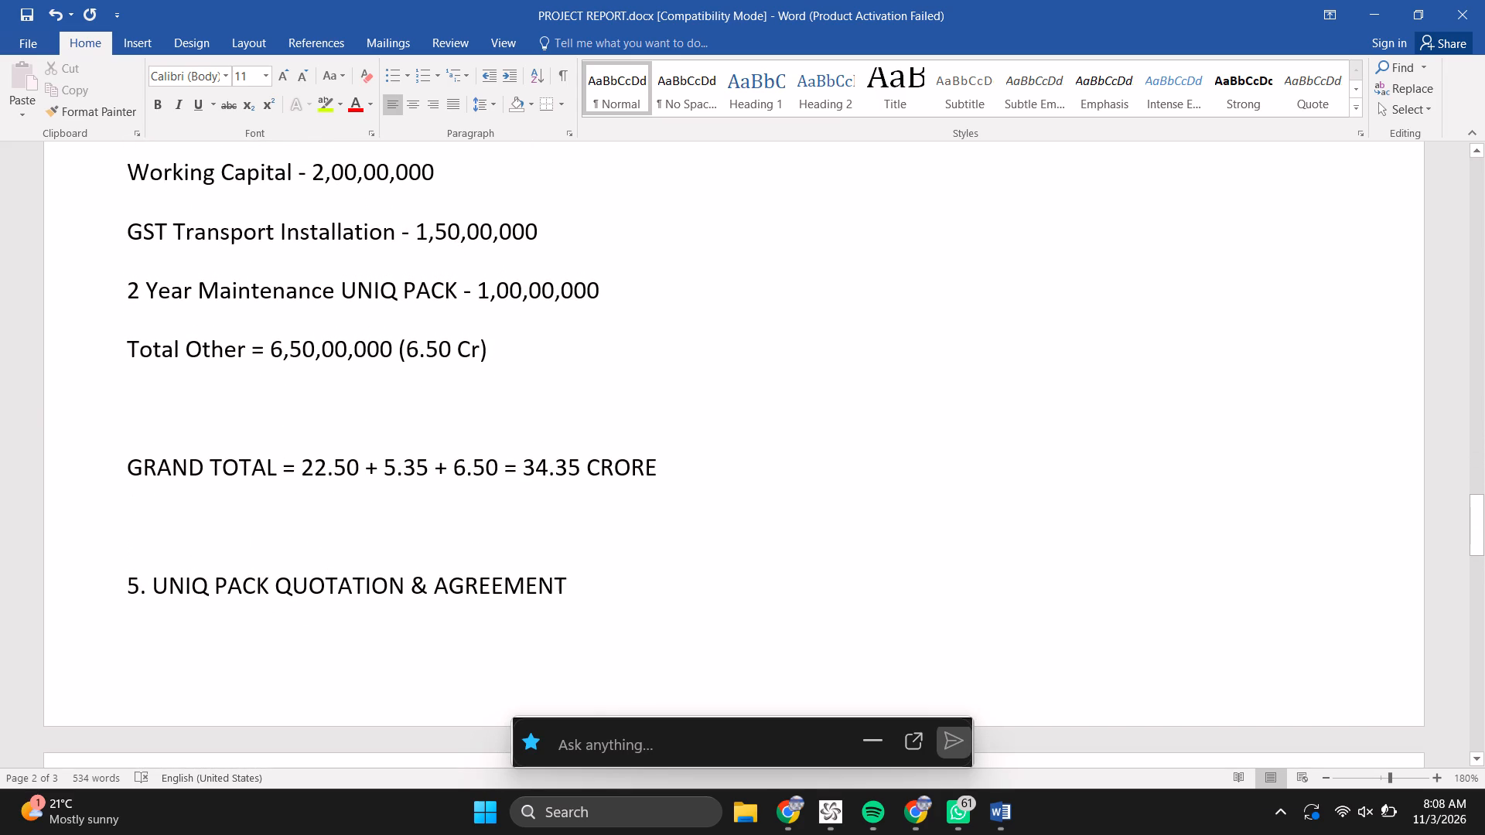
scroll(665, 543, "up", 1)
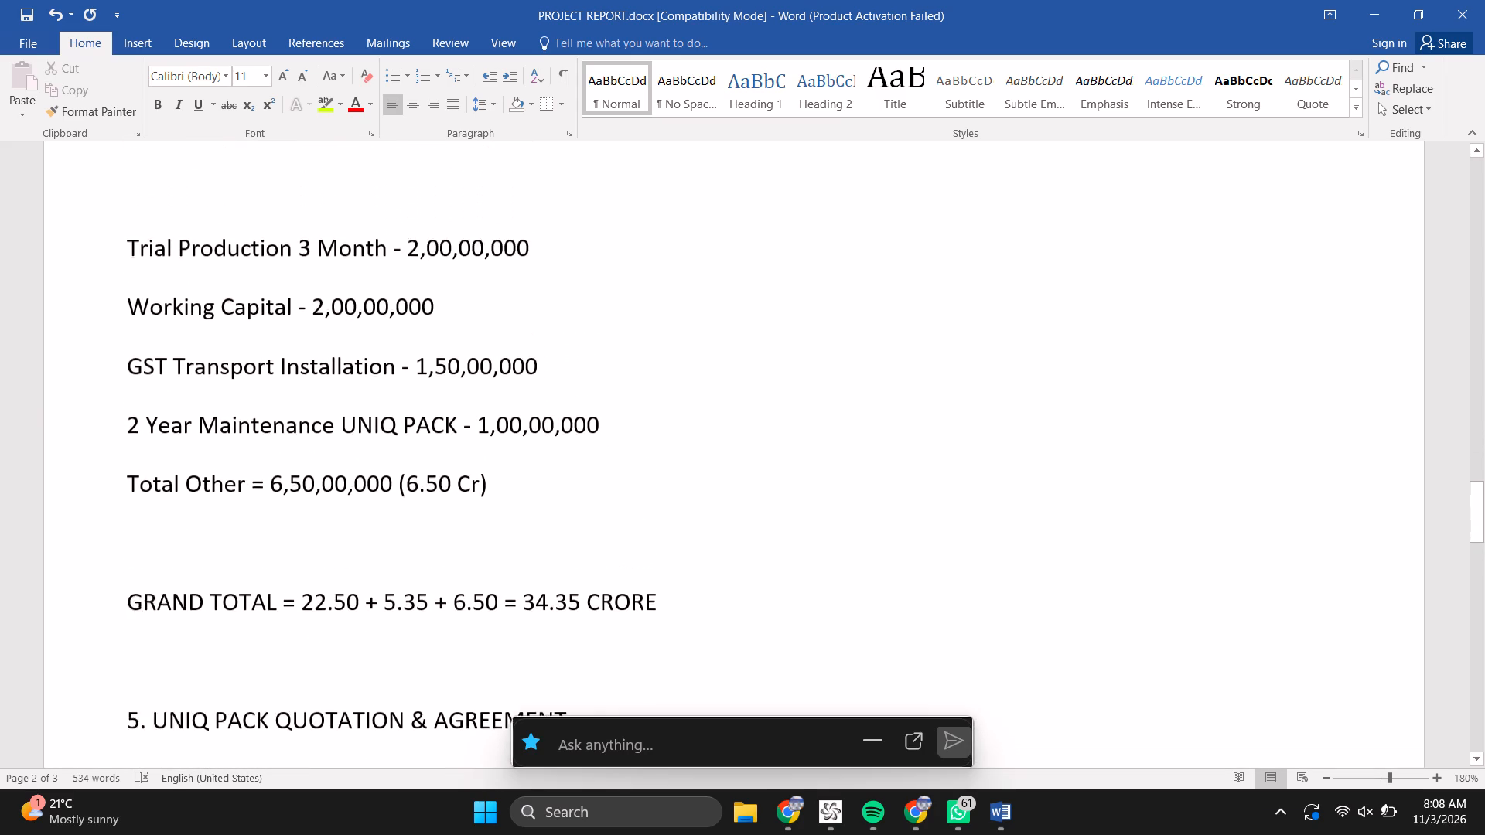
Set the Total Cost in the report's opening details to 34.35 Cr.
scroll(665, 543, "up", 12)
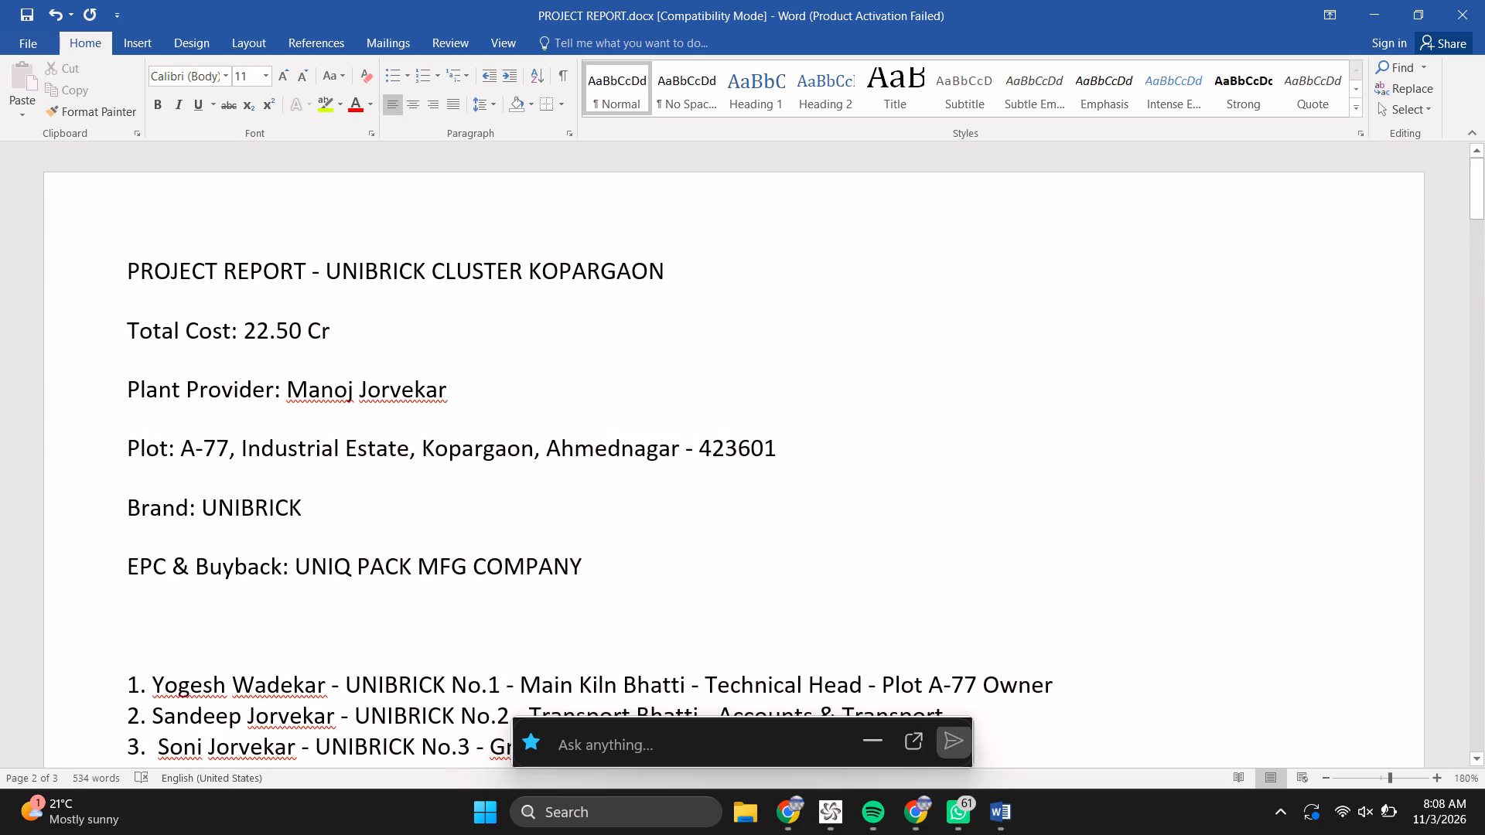
left_click(299, 336)
key("BackSpace")
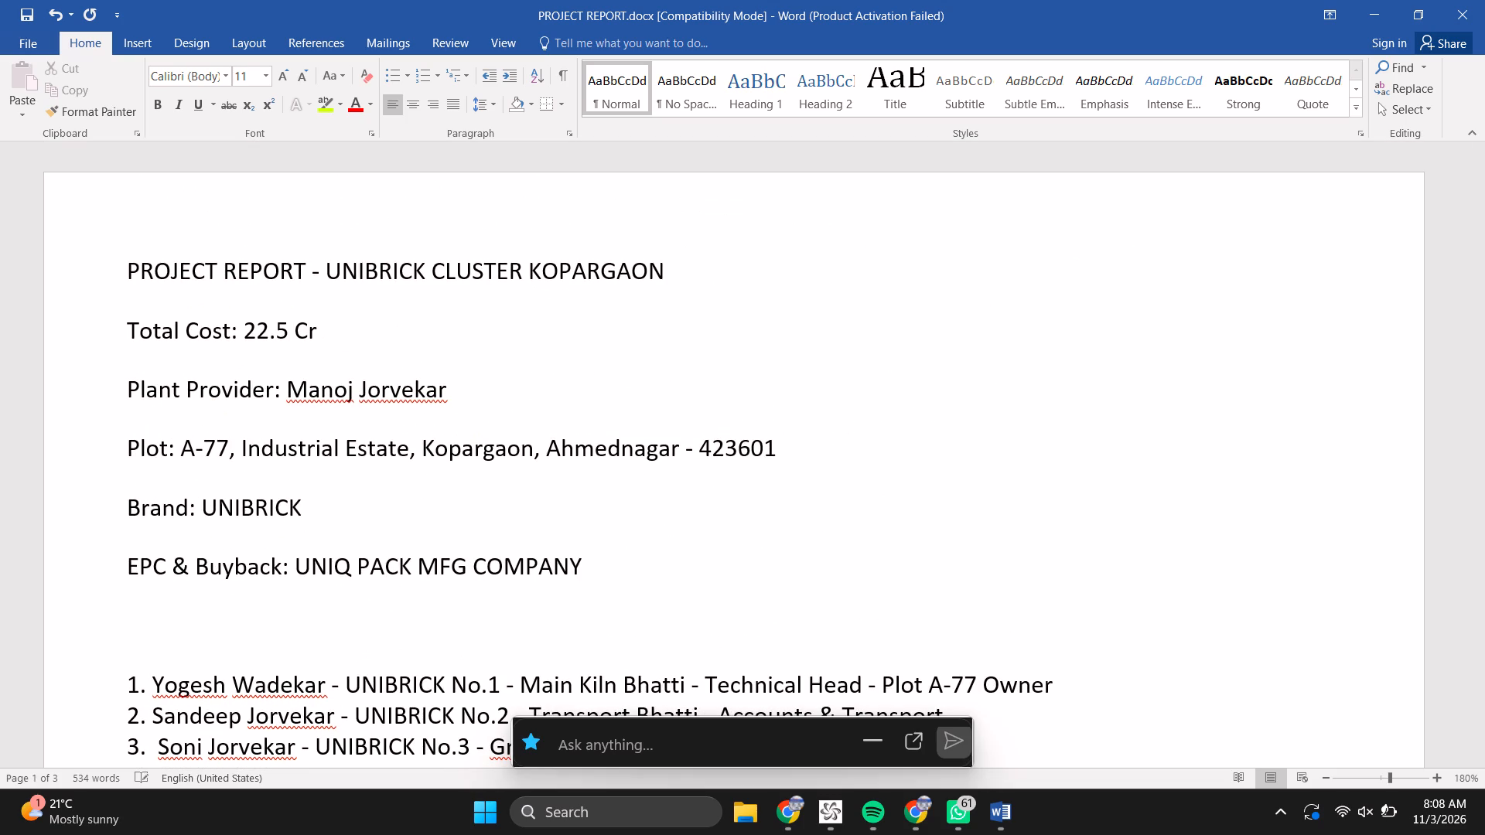
key("Left")
key("3")
key("Left")
key("Left")
key("BackSpace")
key("BackSpace")
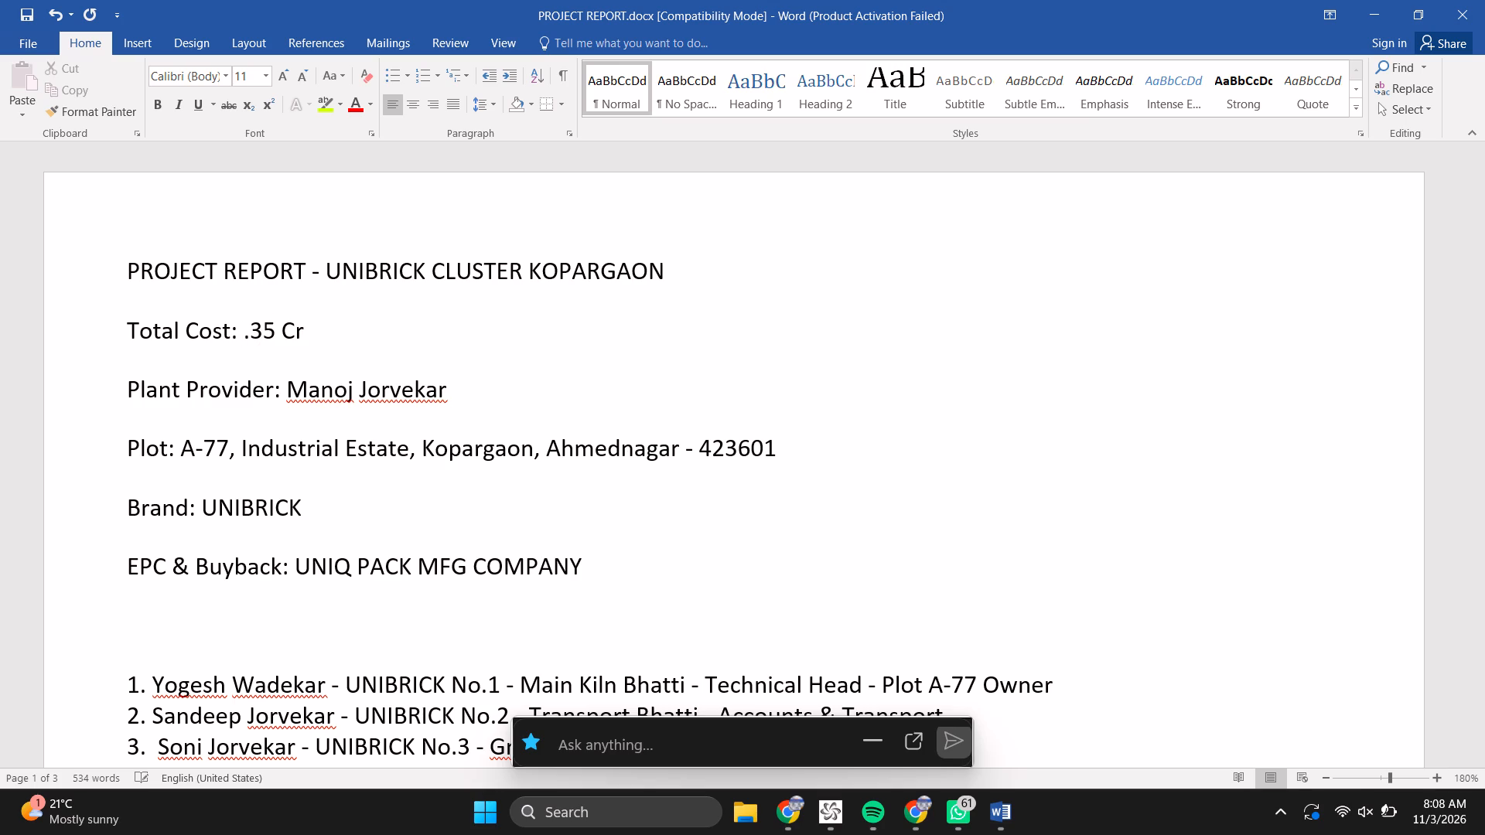
type("34")
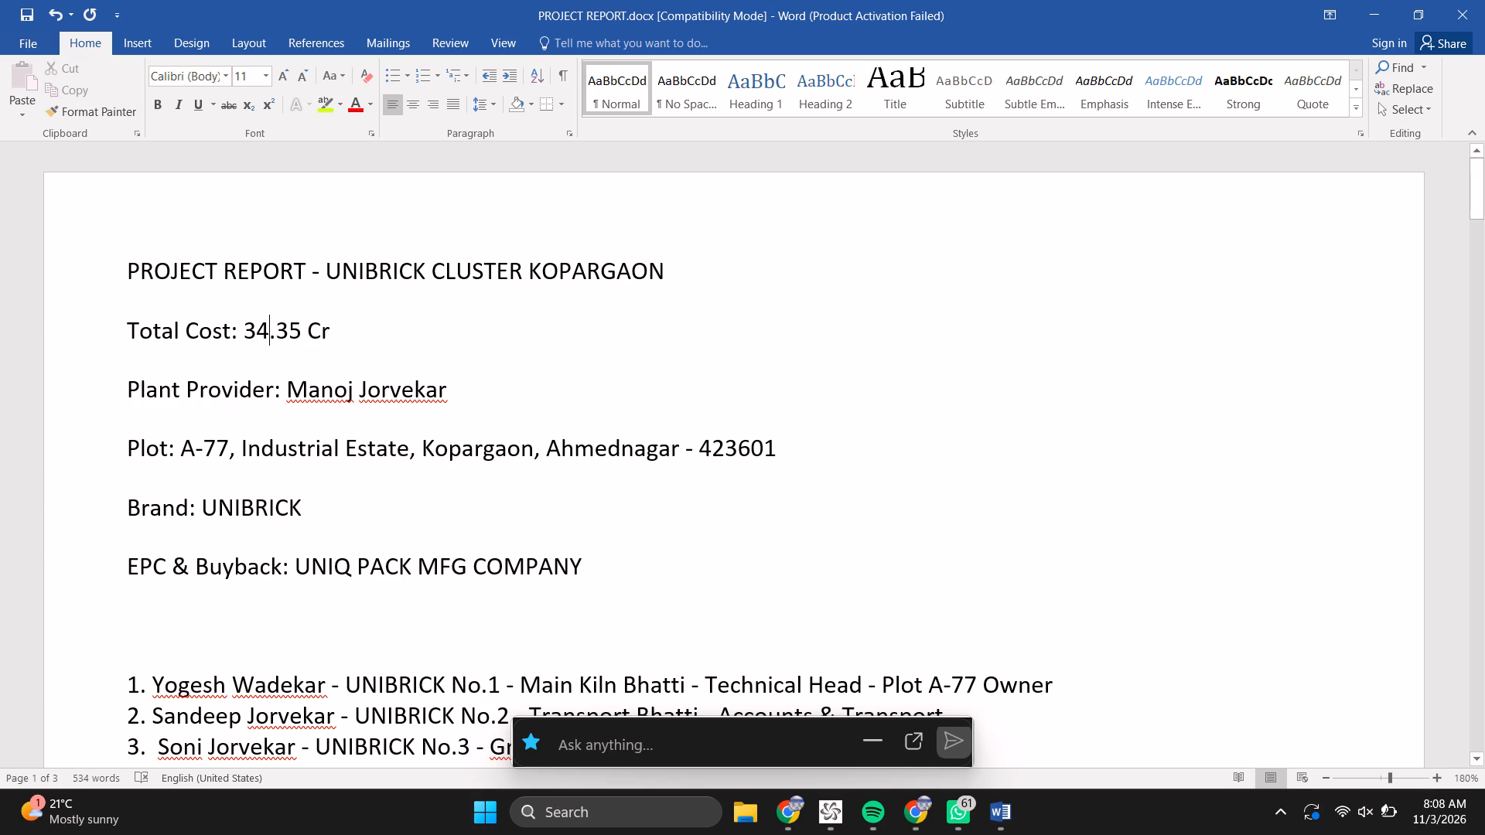
Review the report from the opening details through the member lists and group totals to the building and other cost sections.
scroll(463, 406, "down", 2)
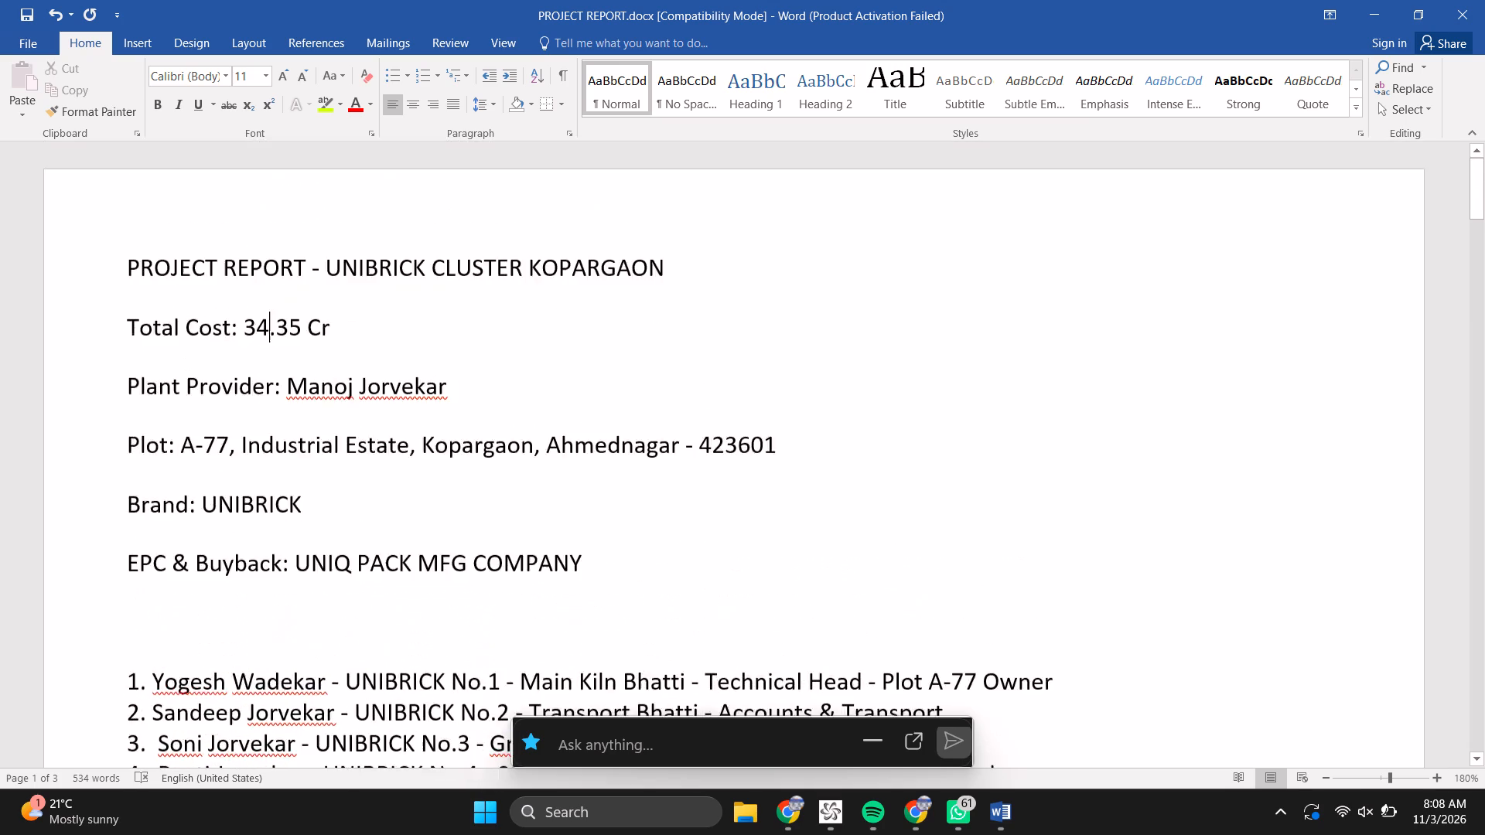
scroll(463, 406, "down", 1)
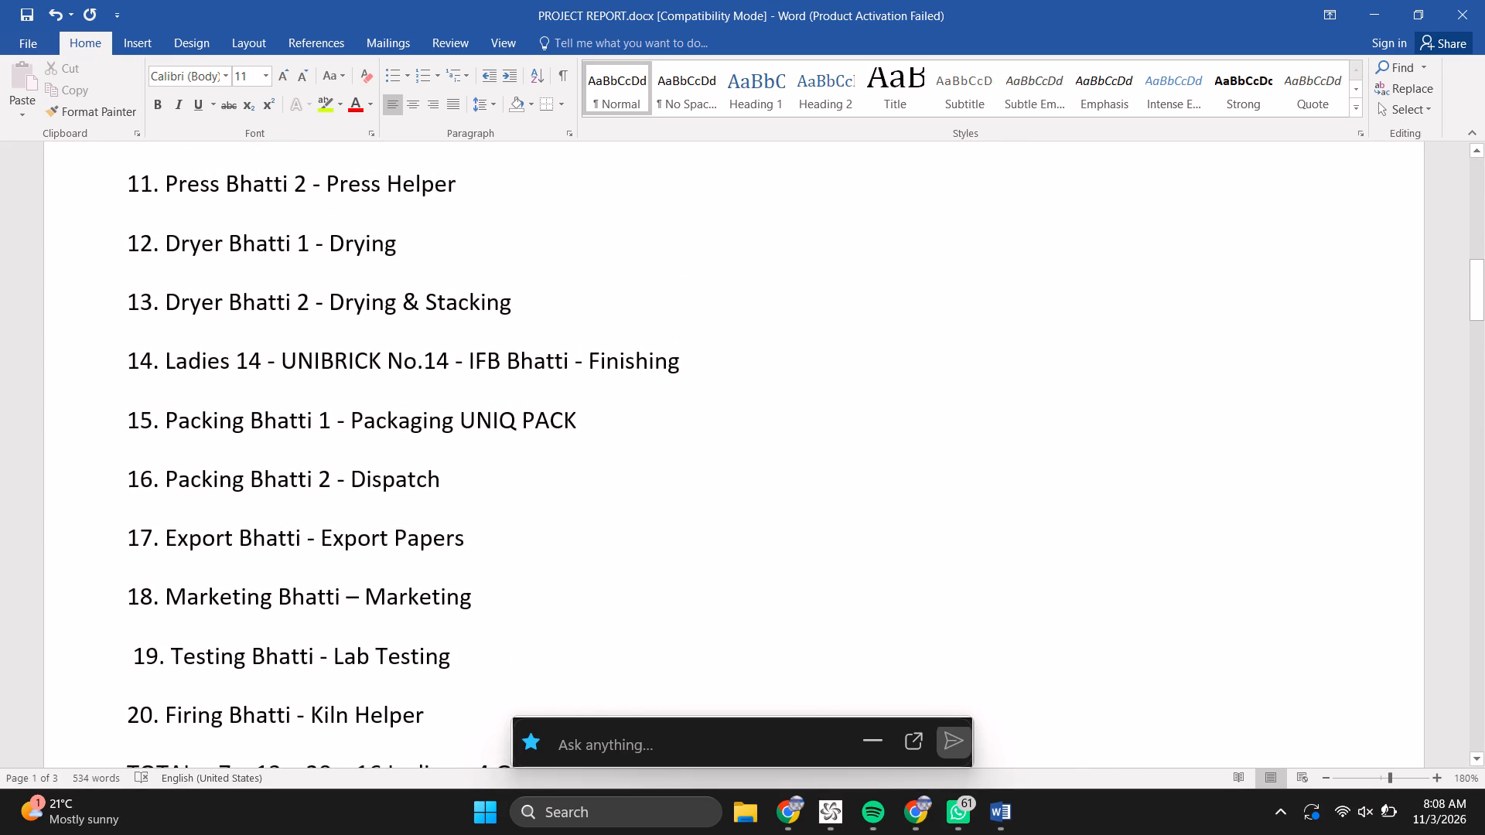
scroll(463, 406, "up", 1)
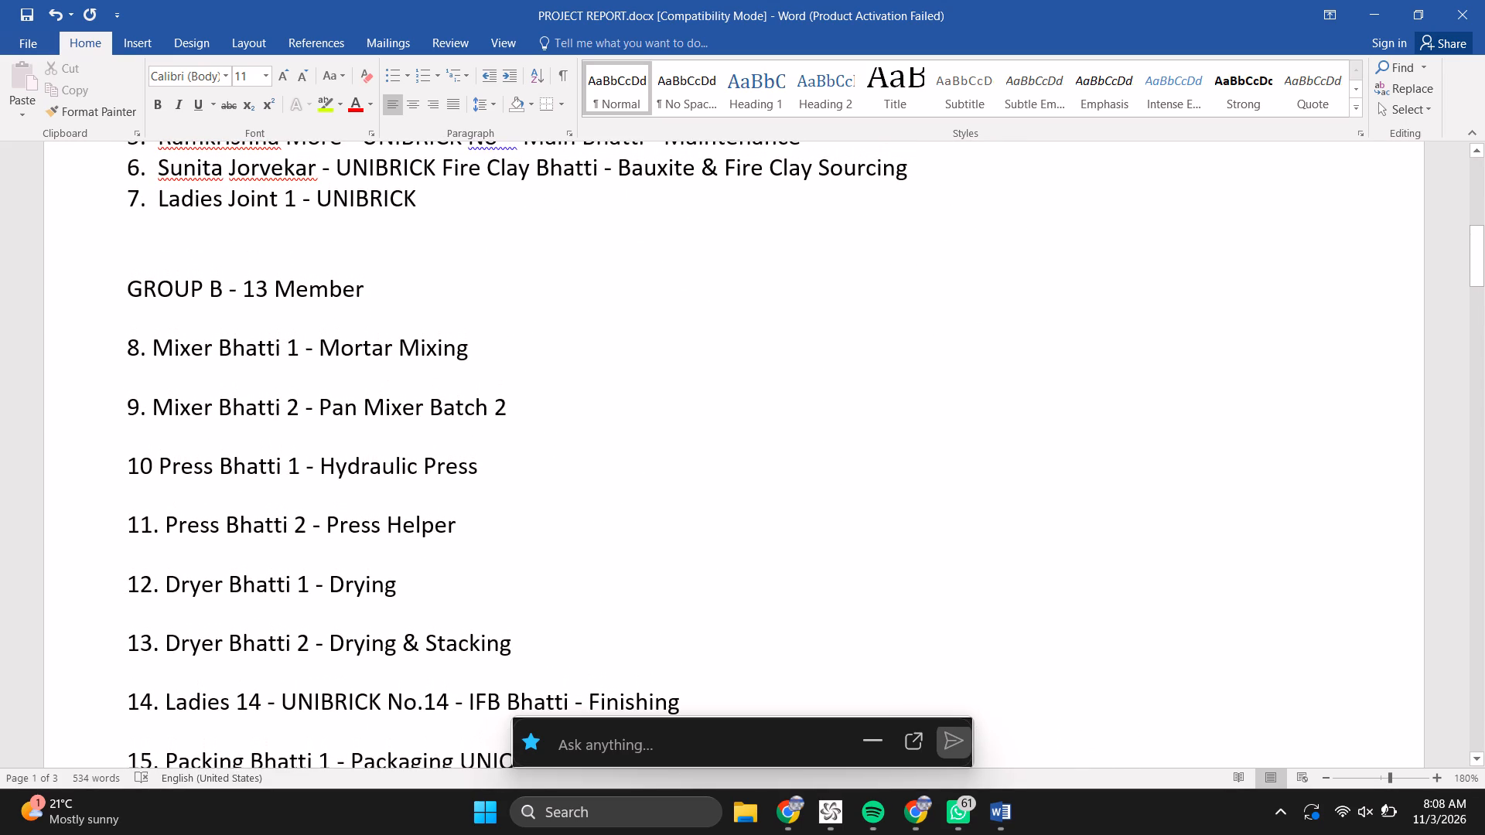
scroll(463, 406, "up", 2)
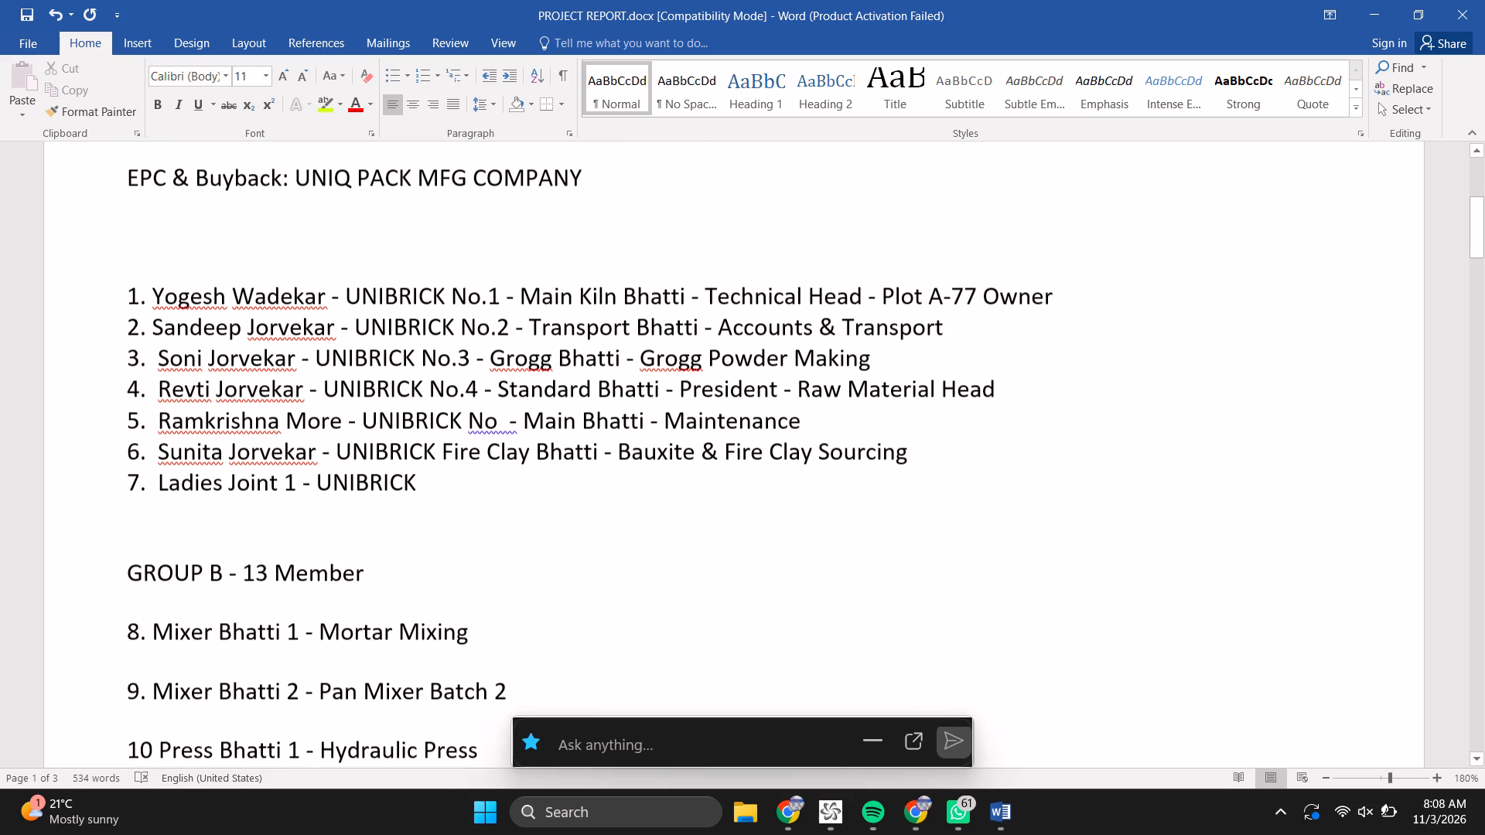
scroll(463, 406, "up", 1)
scroll(463, 406, "down", 1)
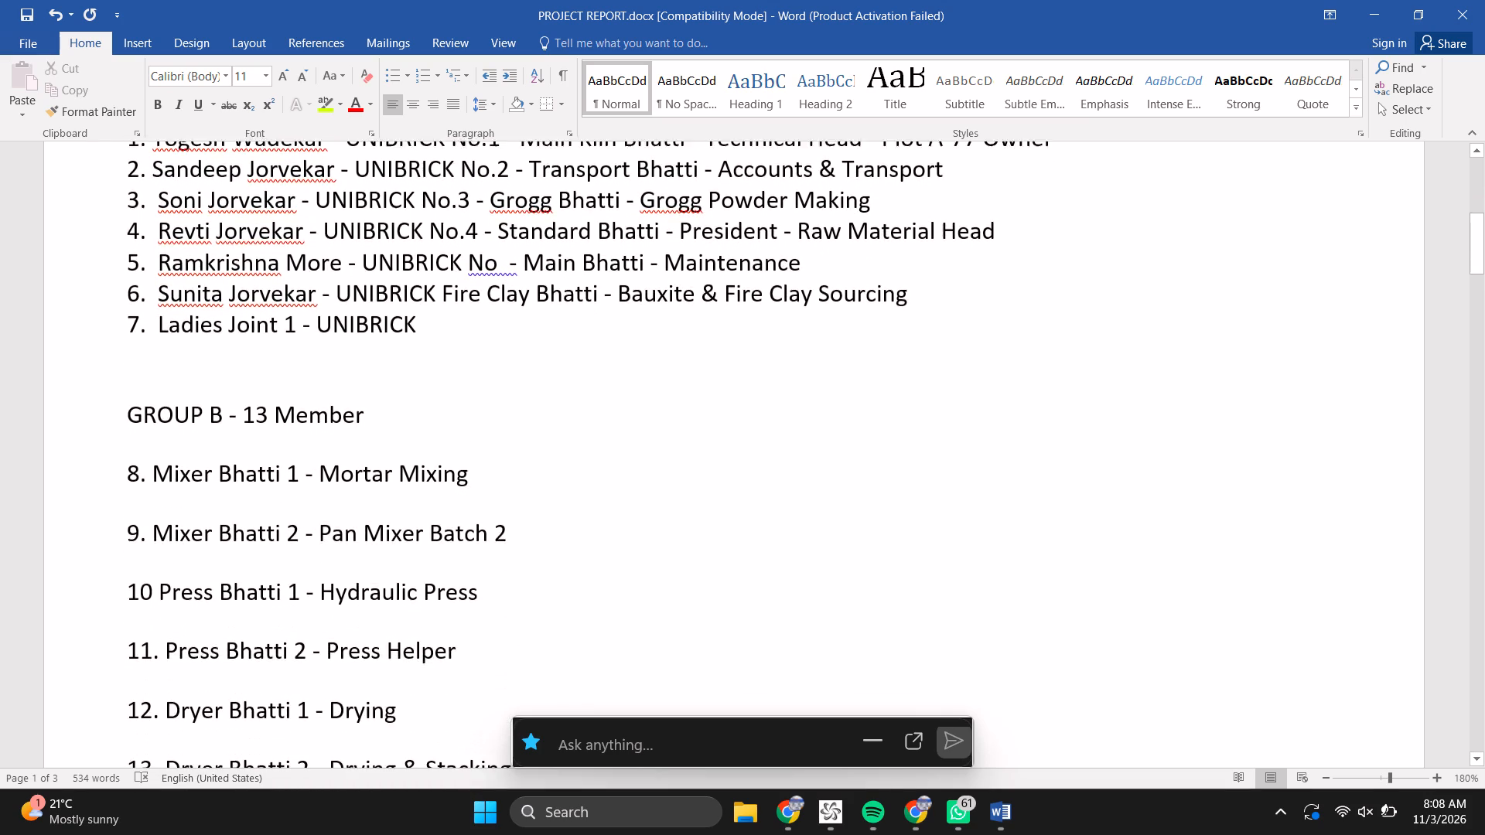
scroll(463, 406, "down", 2)
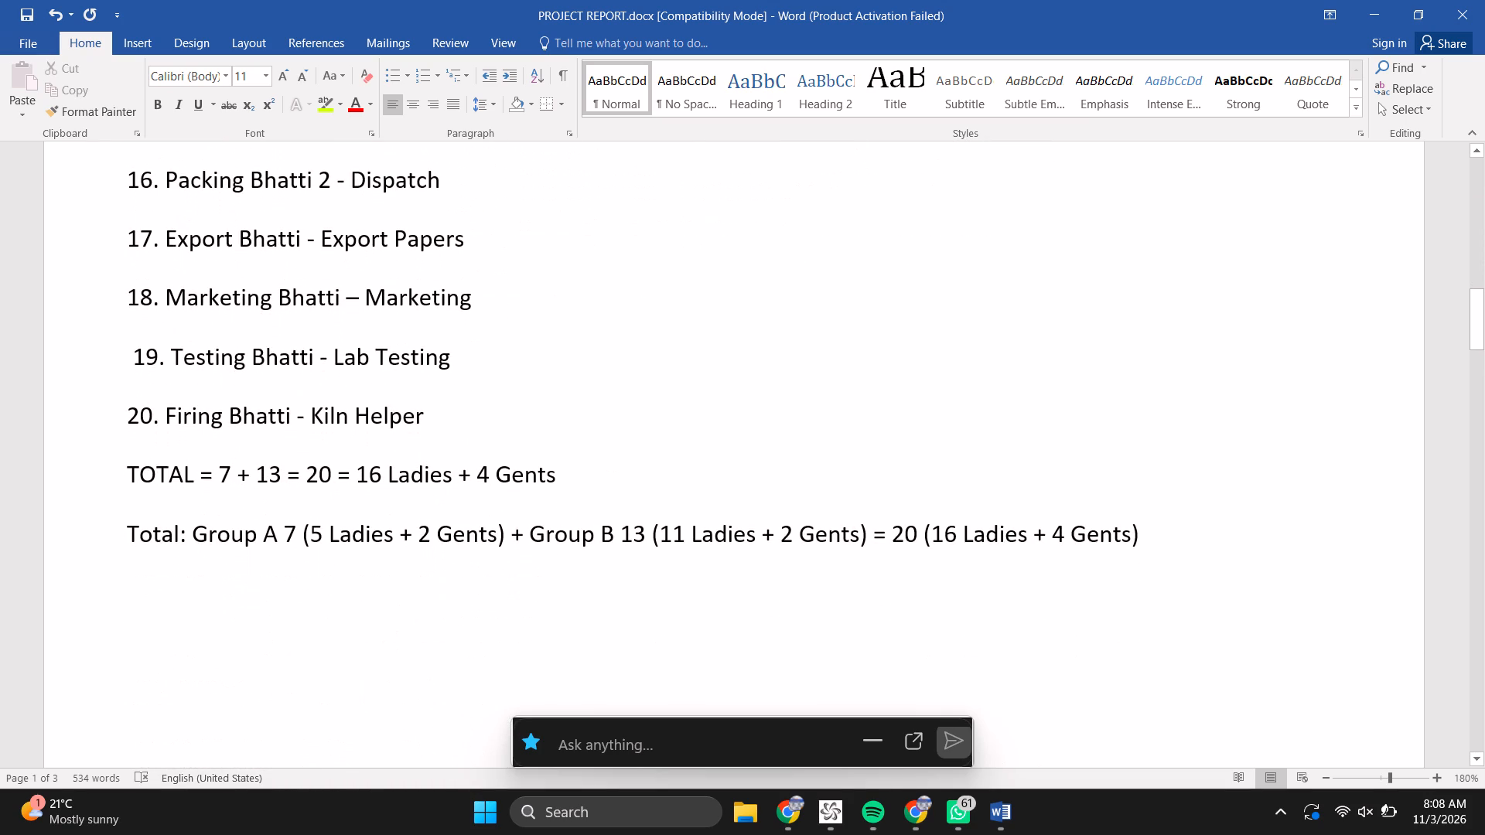
scroll(463, 406, "down", 3)
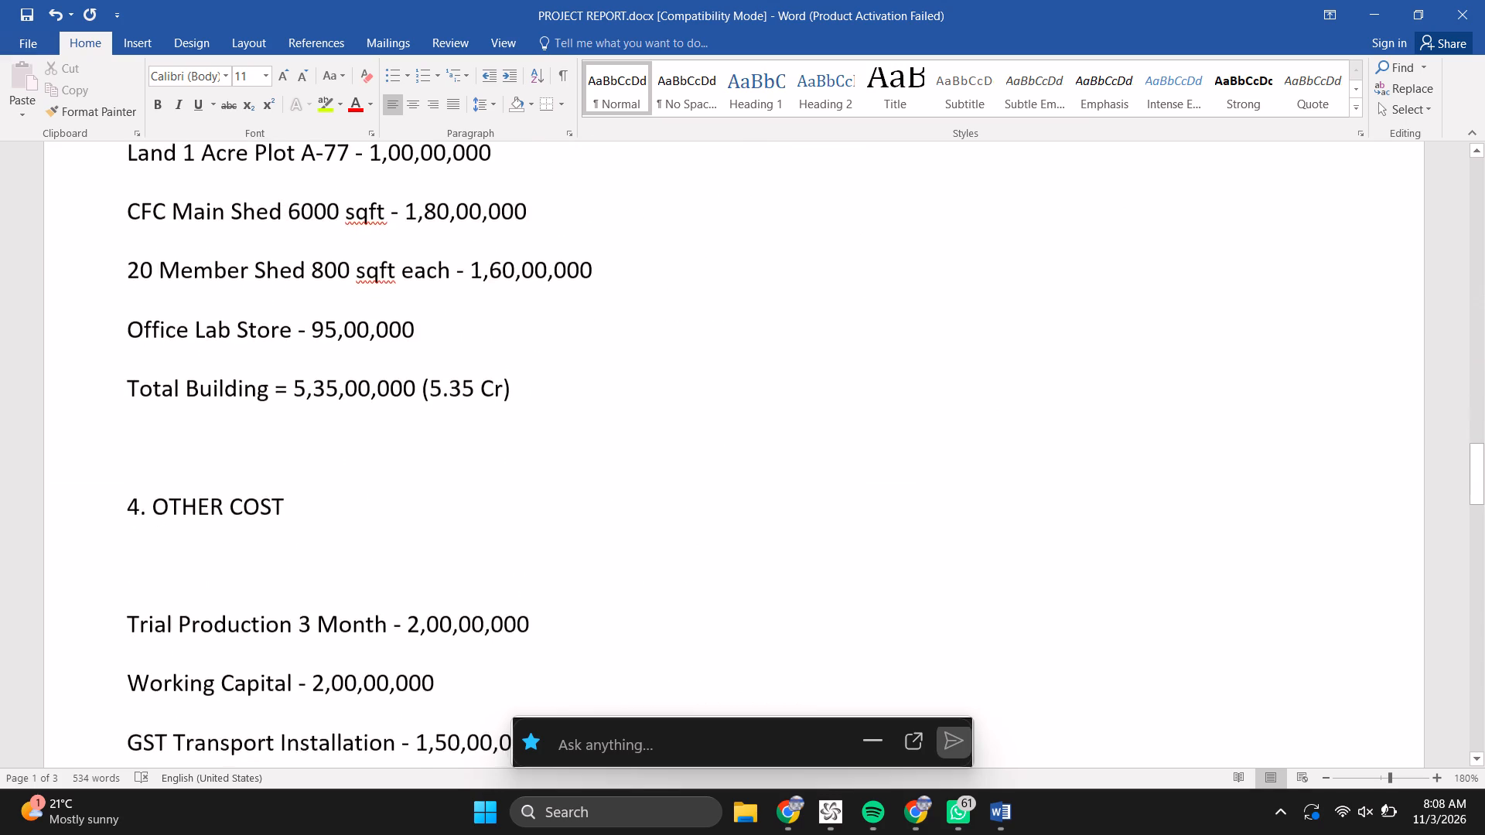
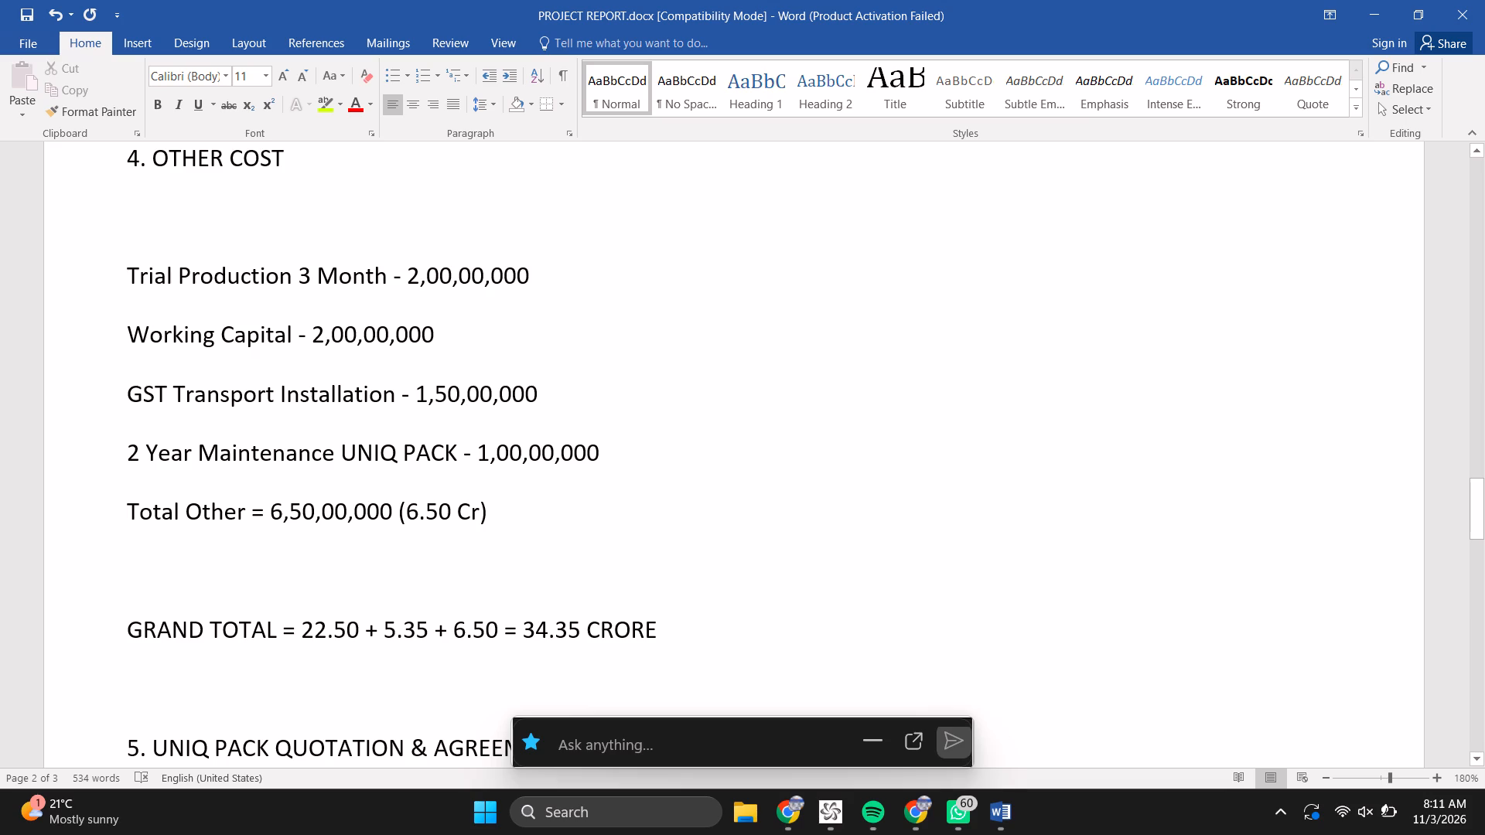
Highlight the "Working Capital - 2,00,00,000" line in the OTHER COST section in yellow.
left_click_drag(122, 330, 485, 316)
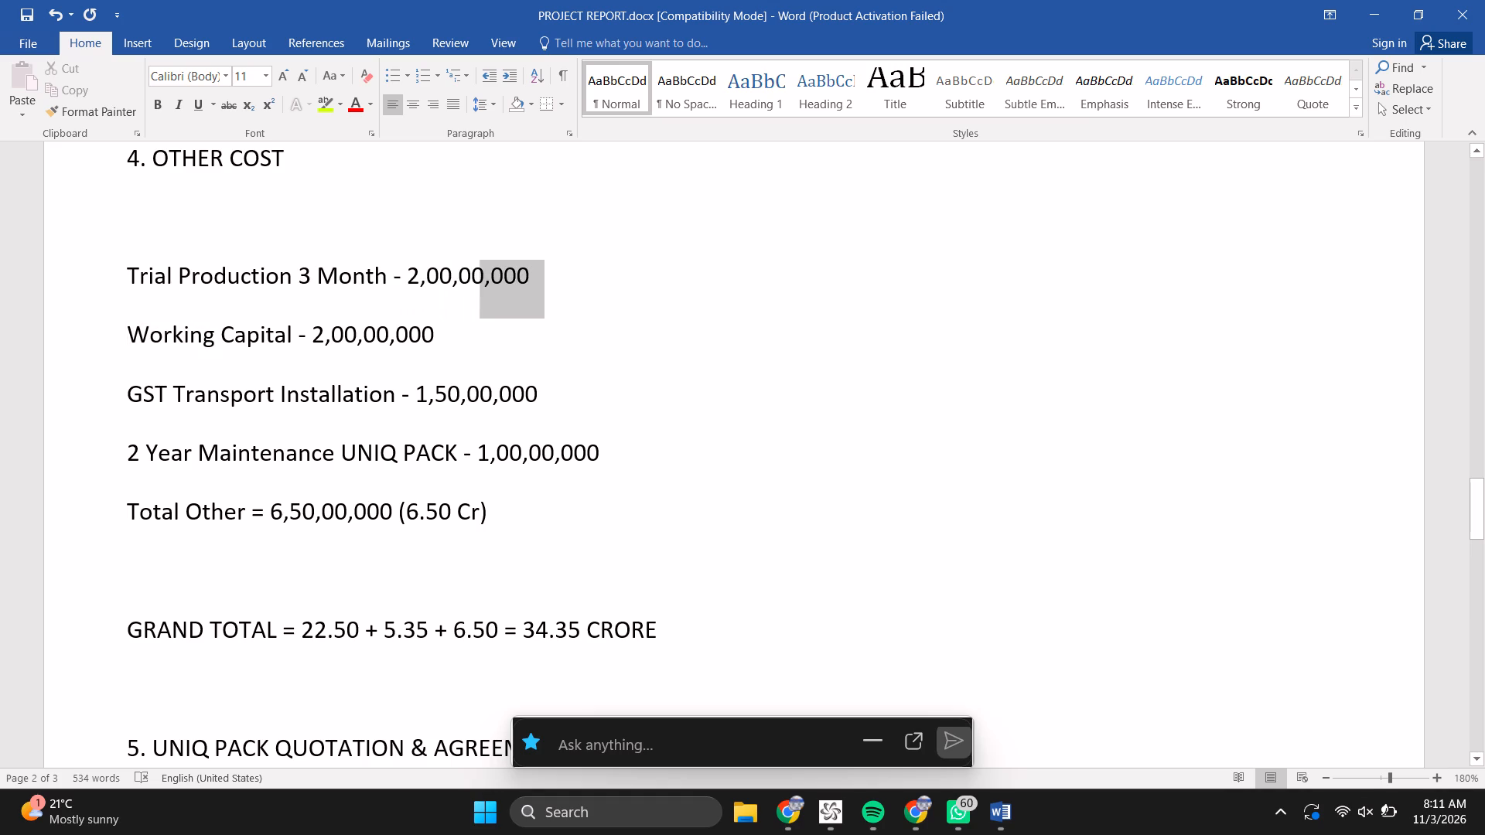
left_click_drag(485, 316, 522, 363)
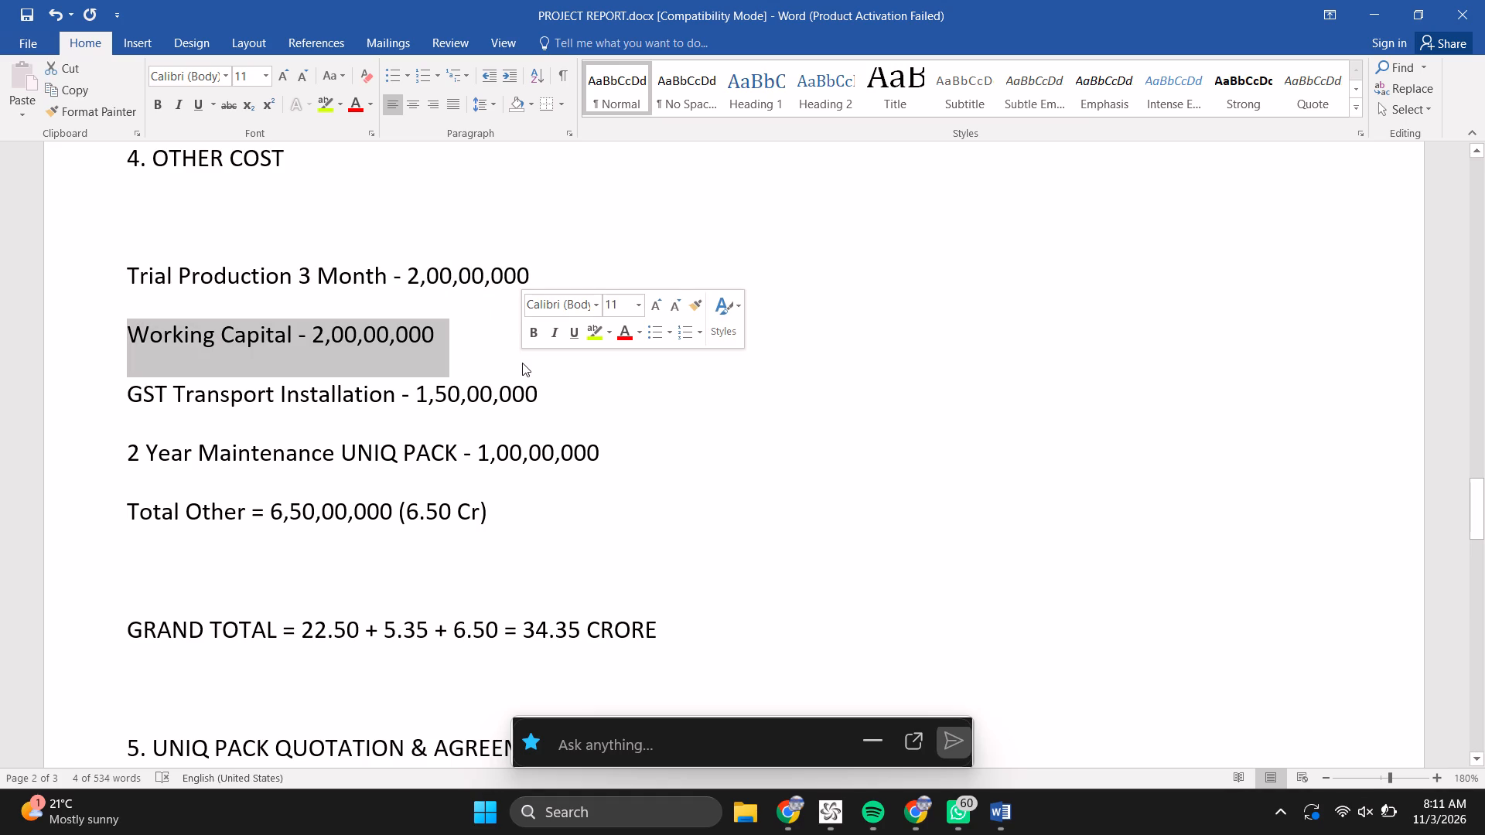
left_click(598, 341)
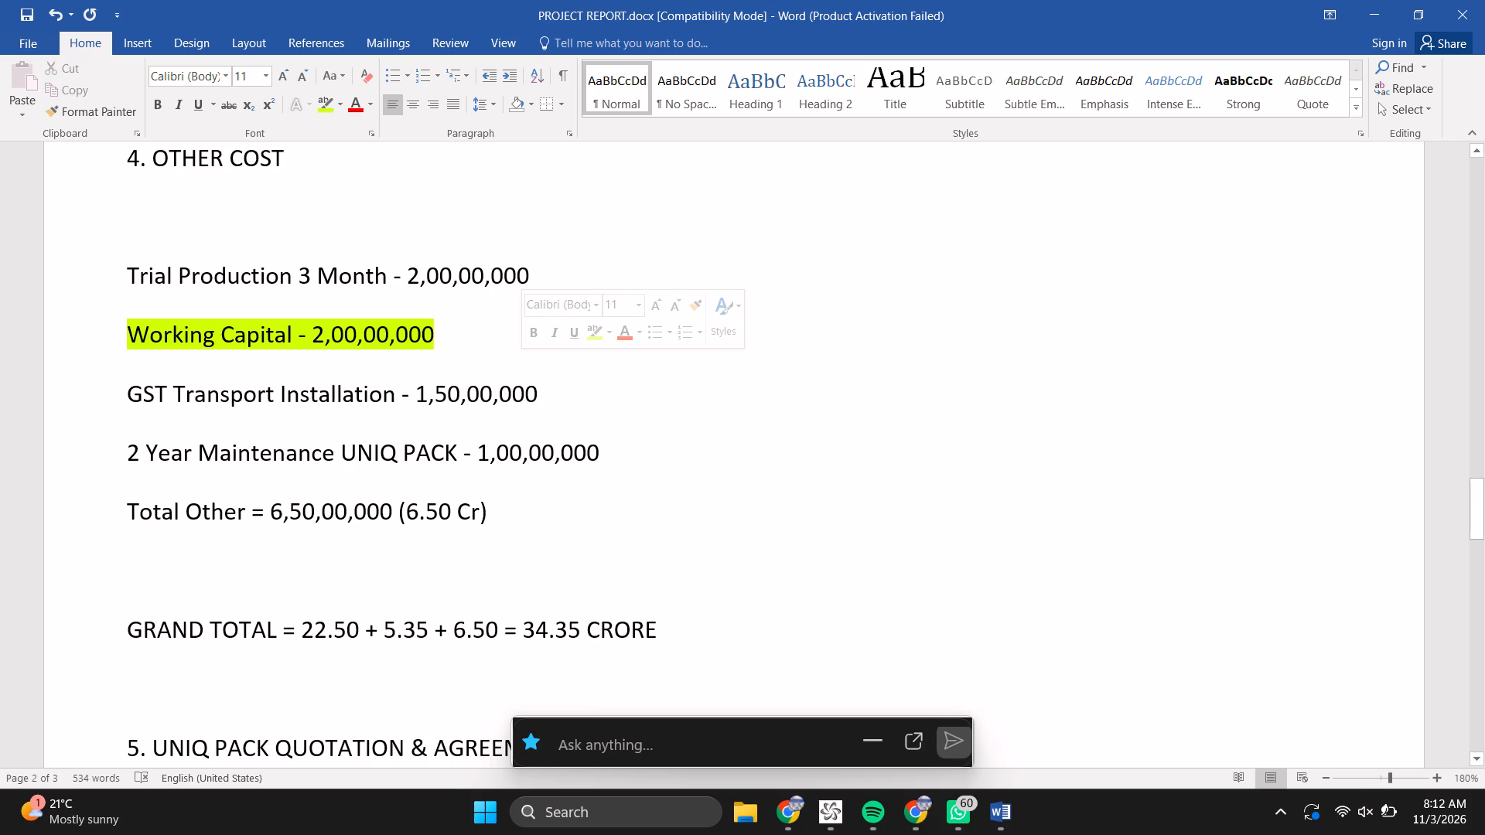
Copy the highlighted Working Capital line from the OTHER COST list onto a new line directly below the GRAND TOTAL line.
left_click_drag(121, 326, 123, 325)
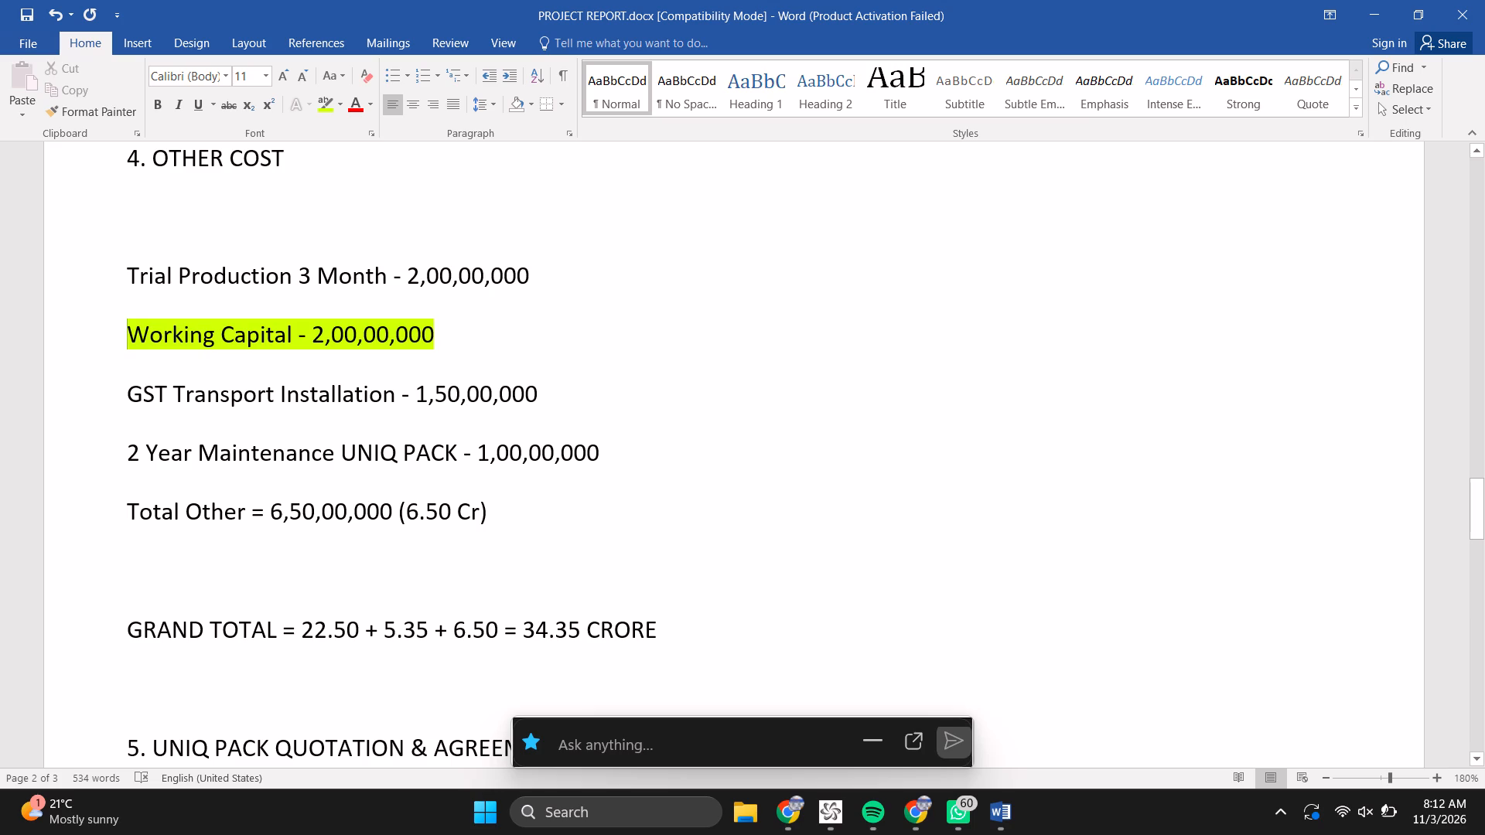
left_click_drag(123, 325, 506, 342)
key("ctrl+c")
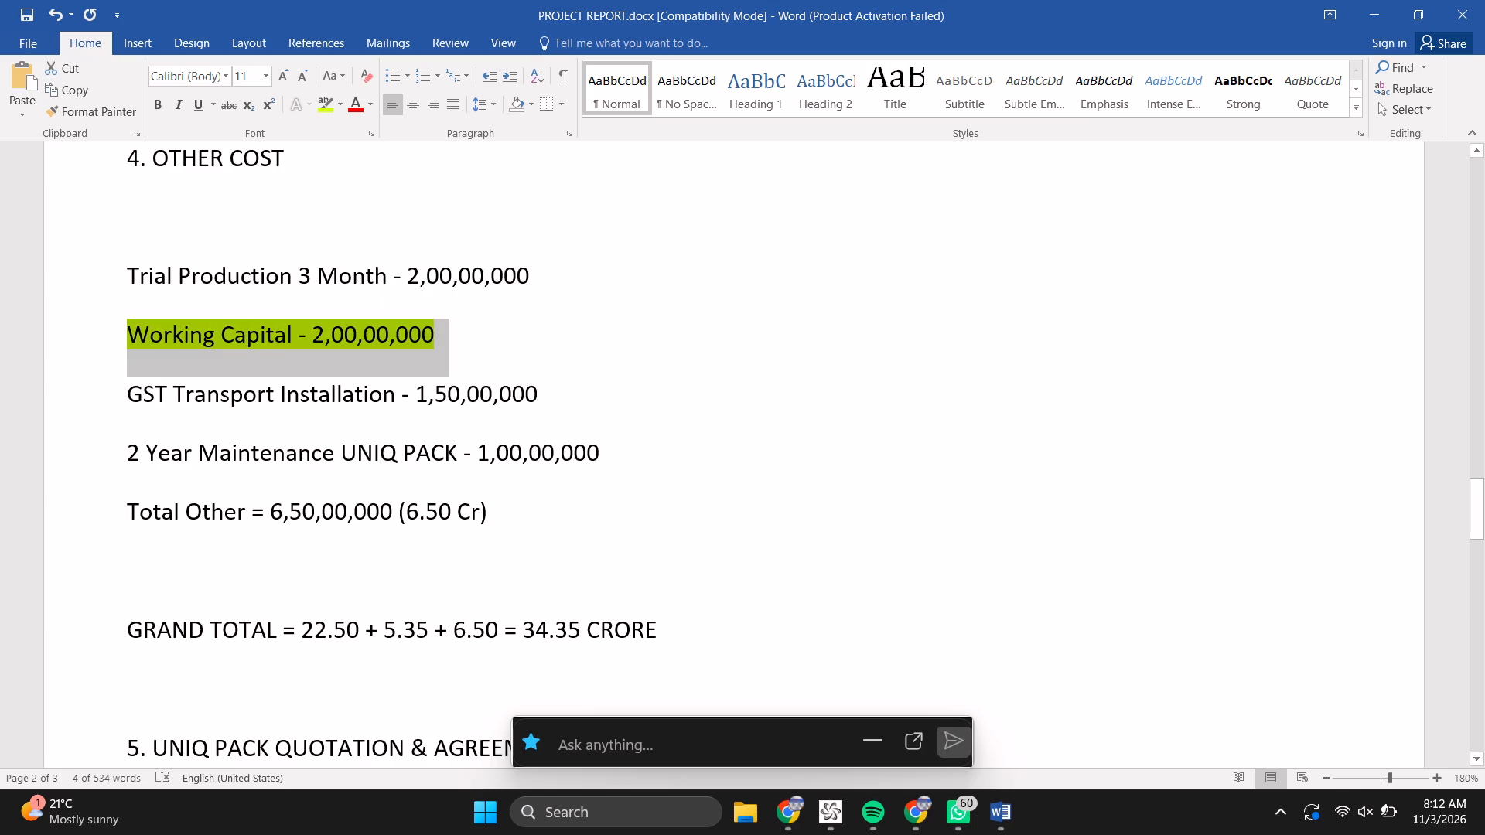
left_click(667, 636)
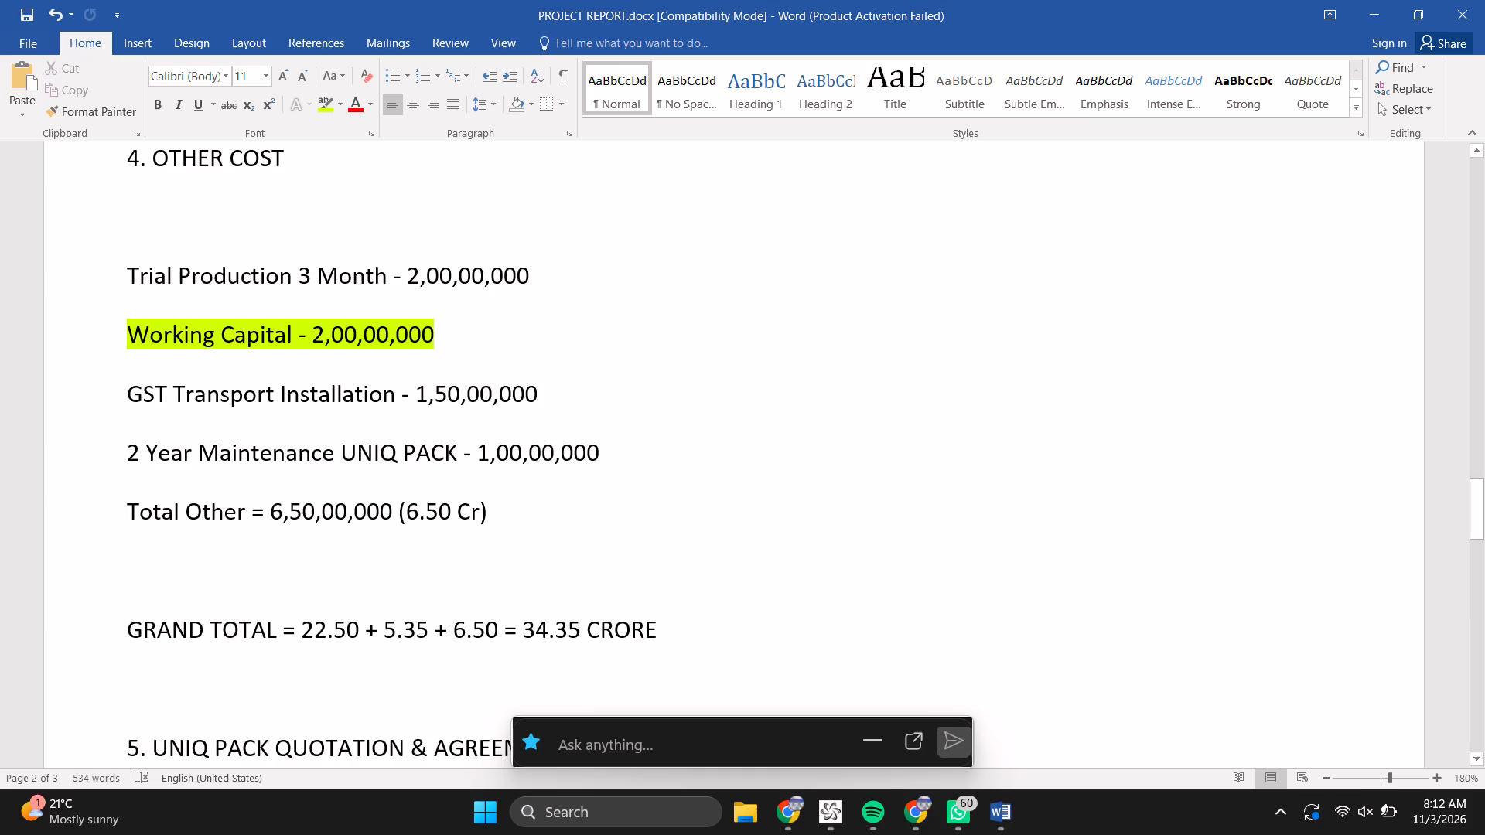
key("Return")
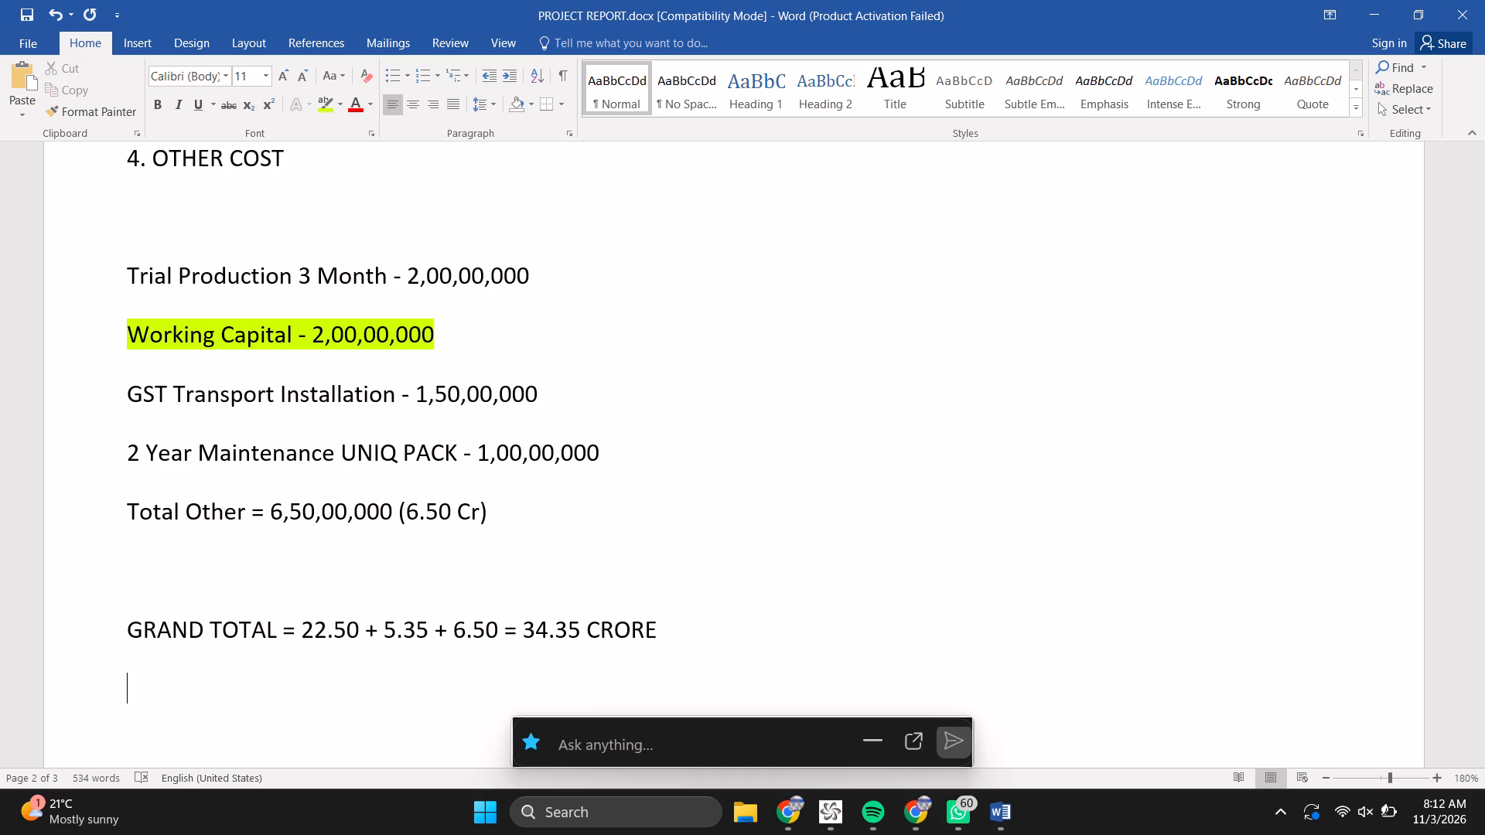
key("ctrl+v")
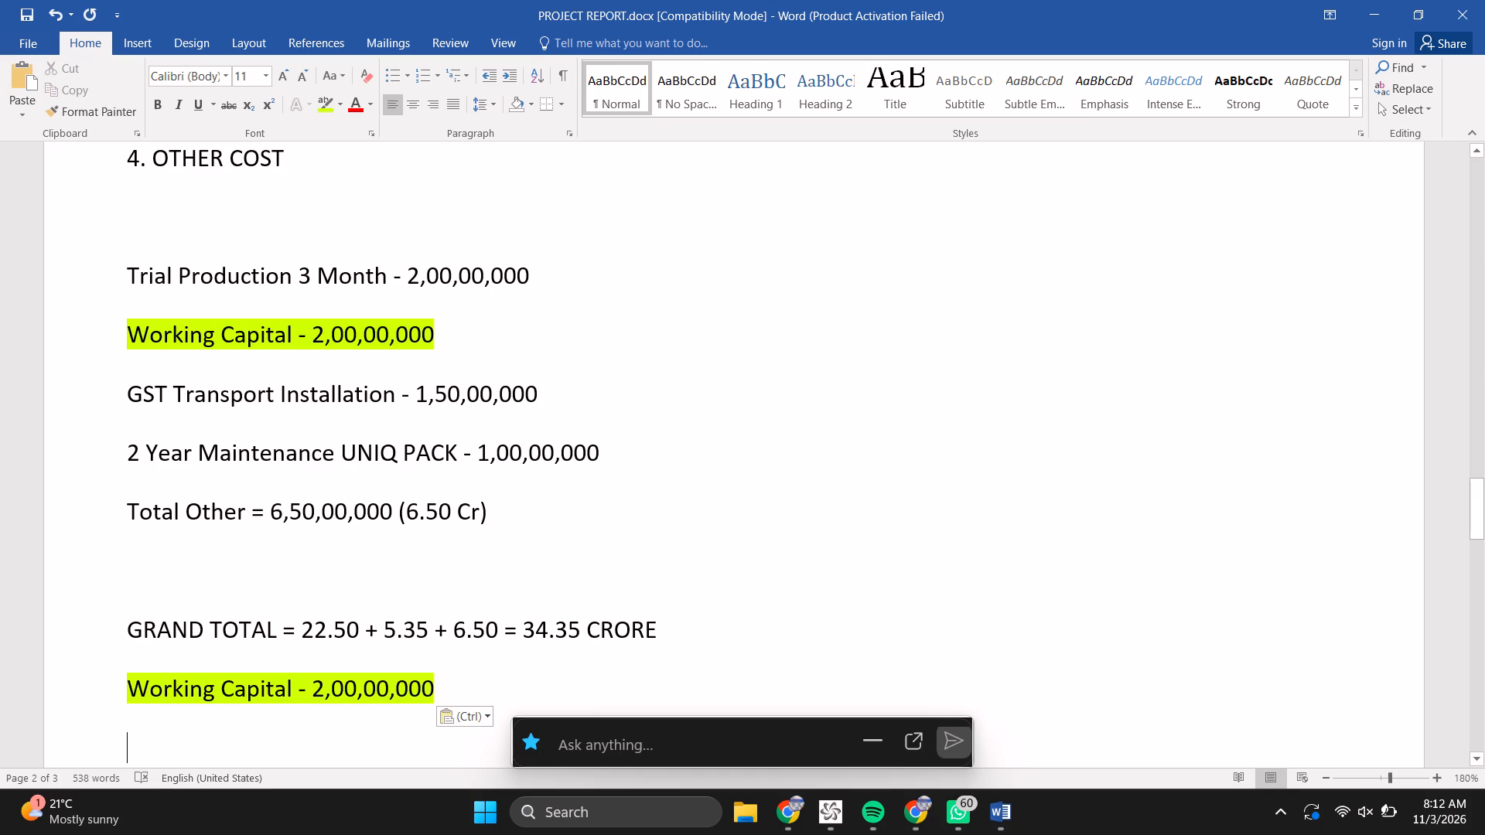
Append "Not Including Project Cost" to the Working Capital line below the GRAND TOTAL.
left_click(441, 687)
key("space")
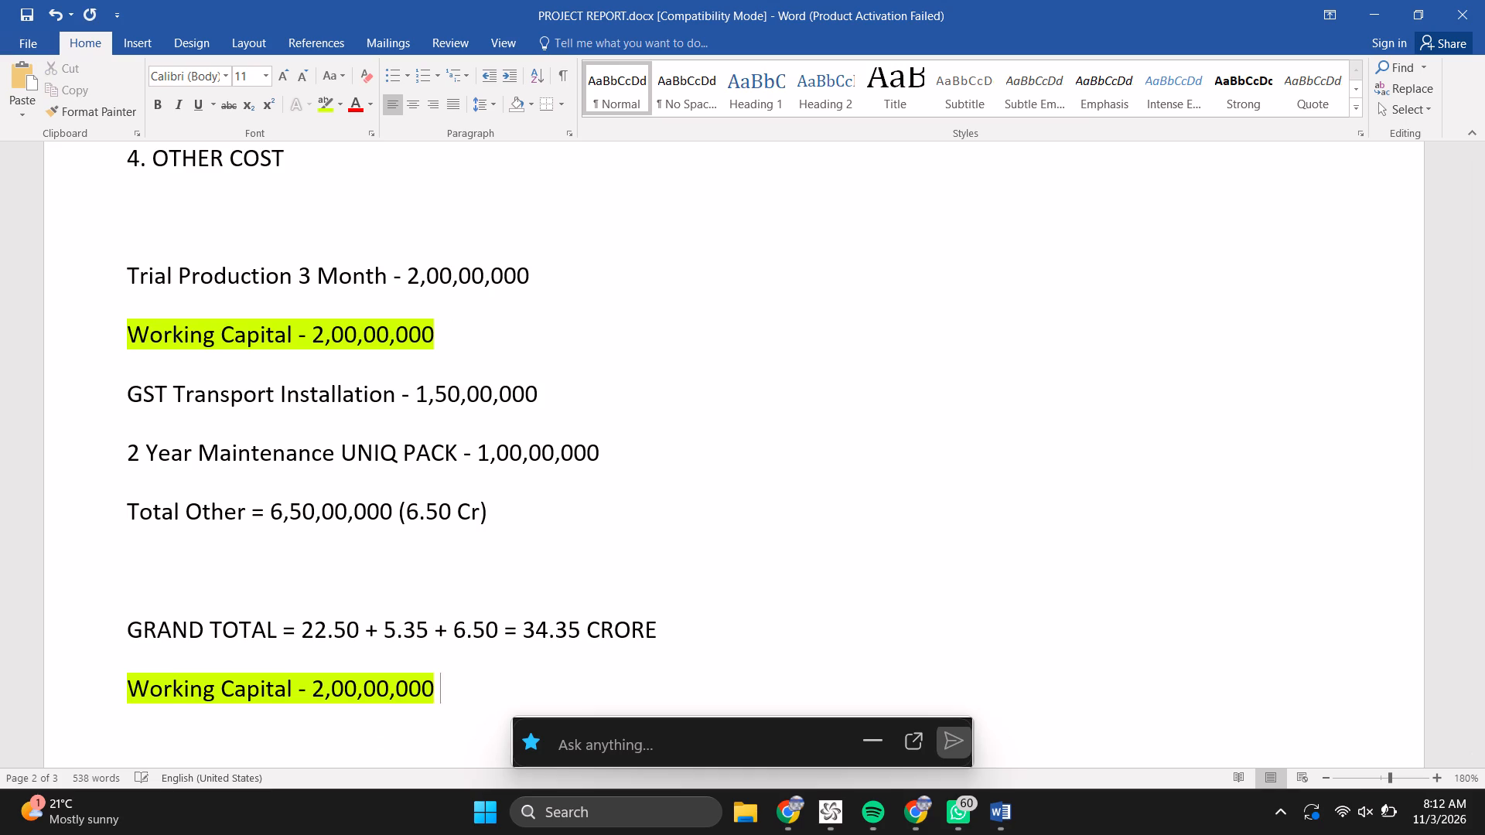
key("shift+n")
type("ot")
key("space")
key("shift+i")
type("nc")
type("luding")
key("space")
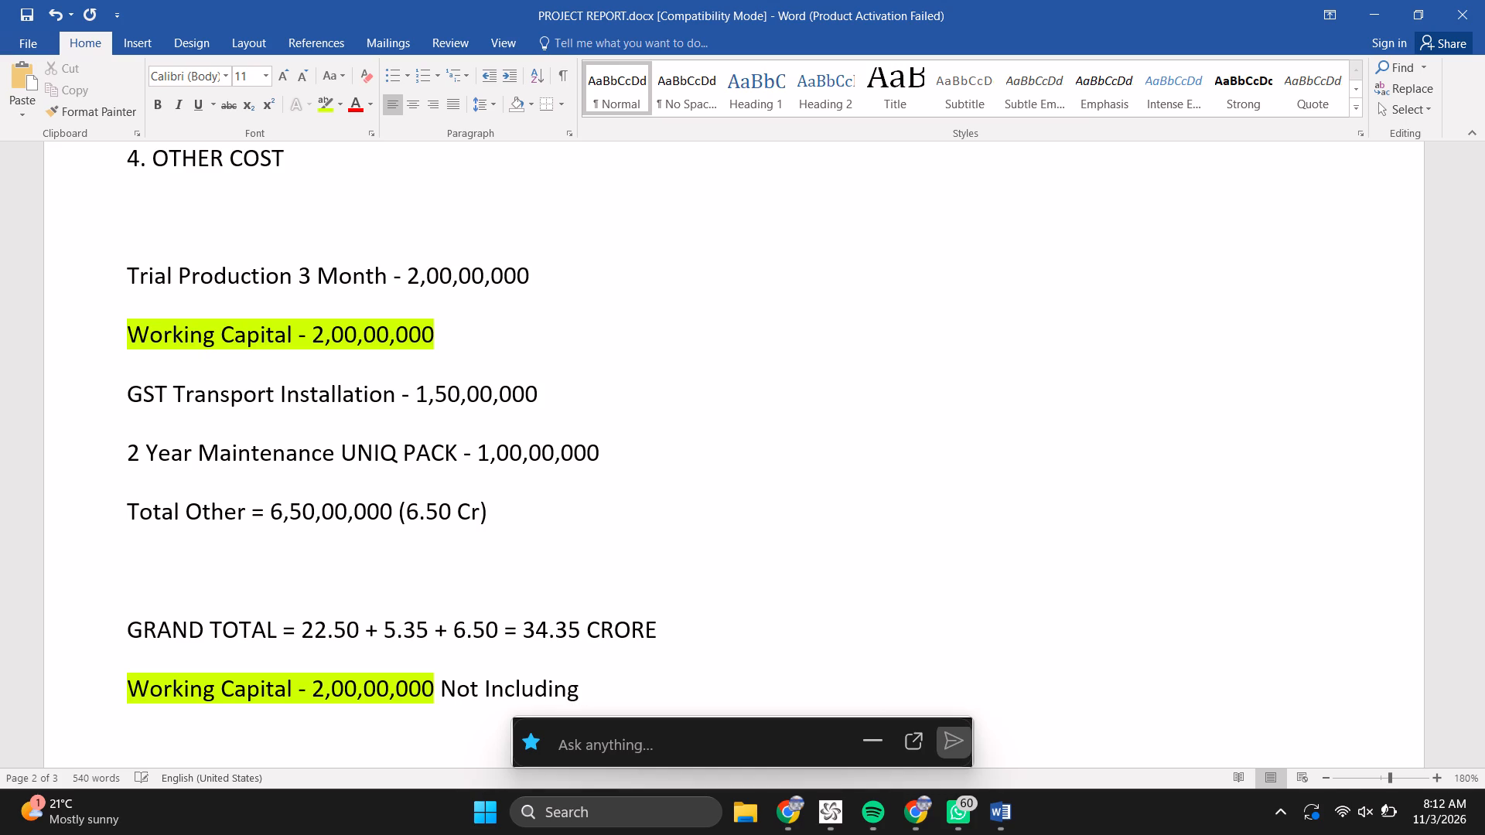
type("Pro")
type("ject")
key("space")
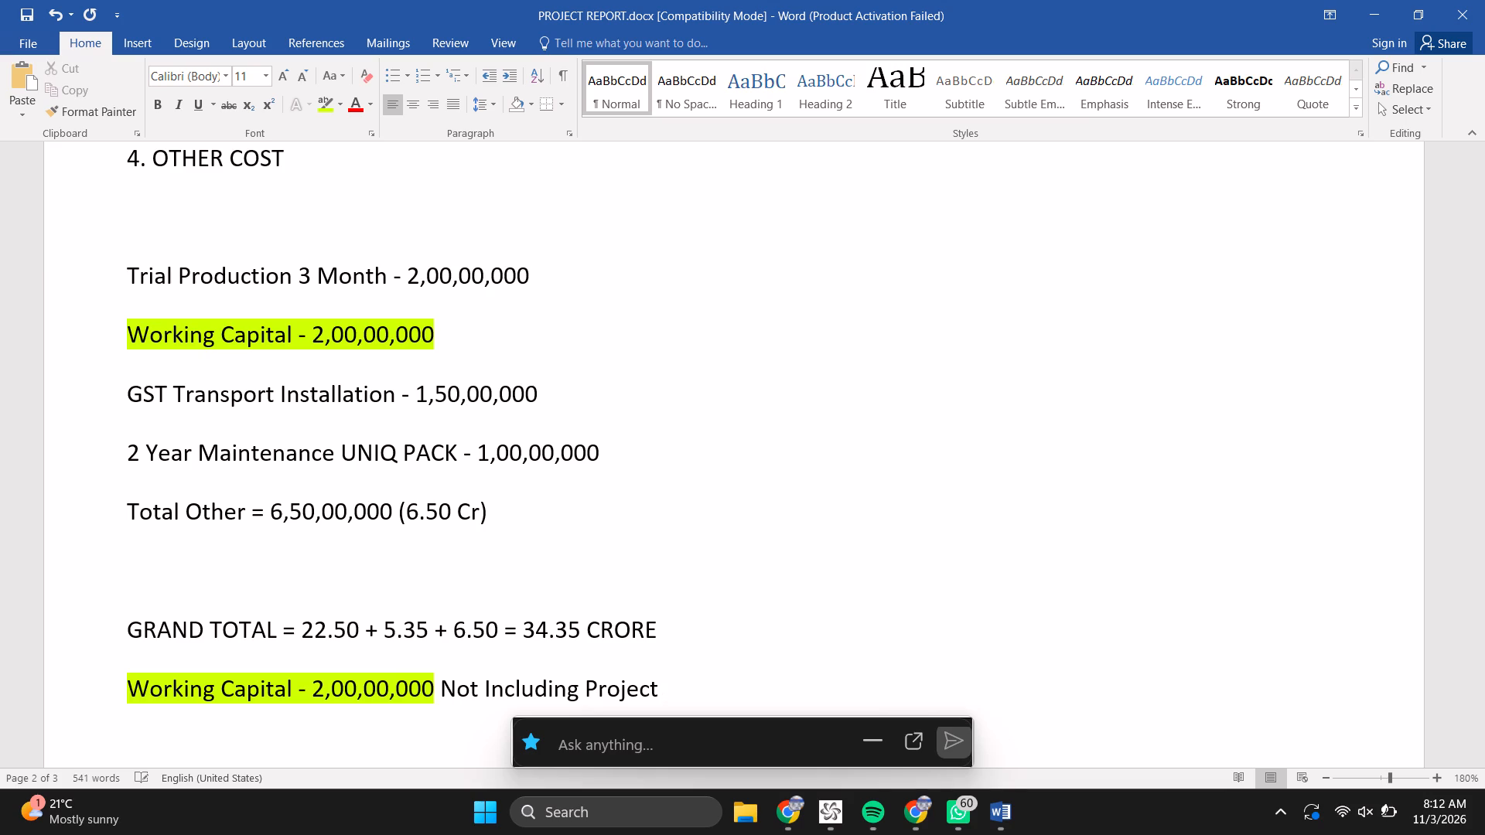
key("shift+c")
type("ost")
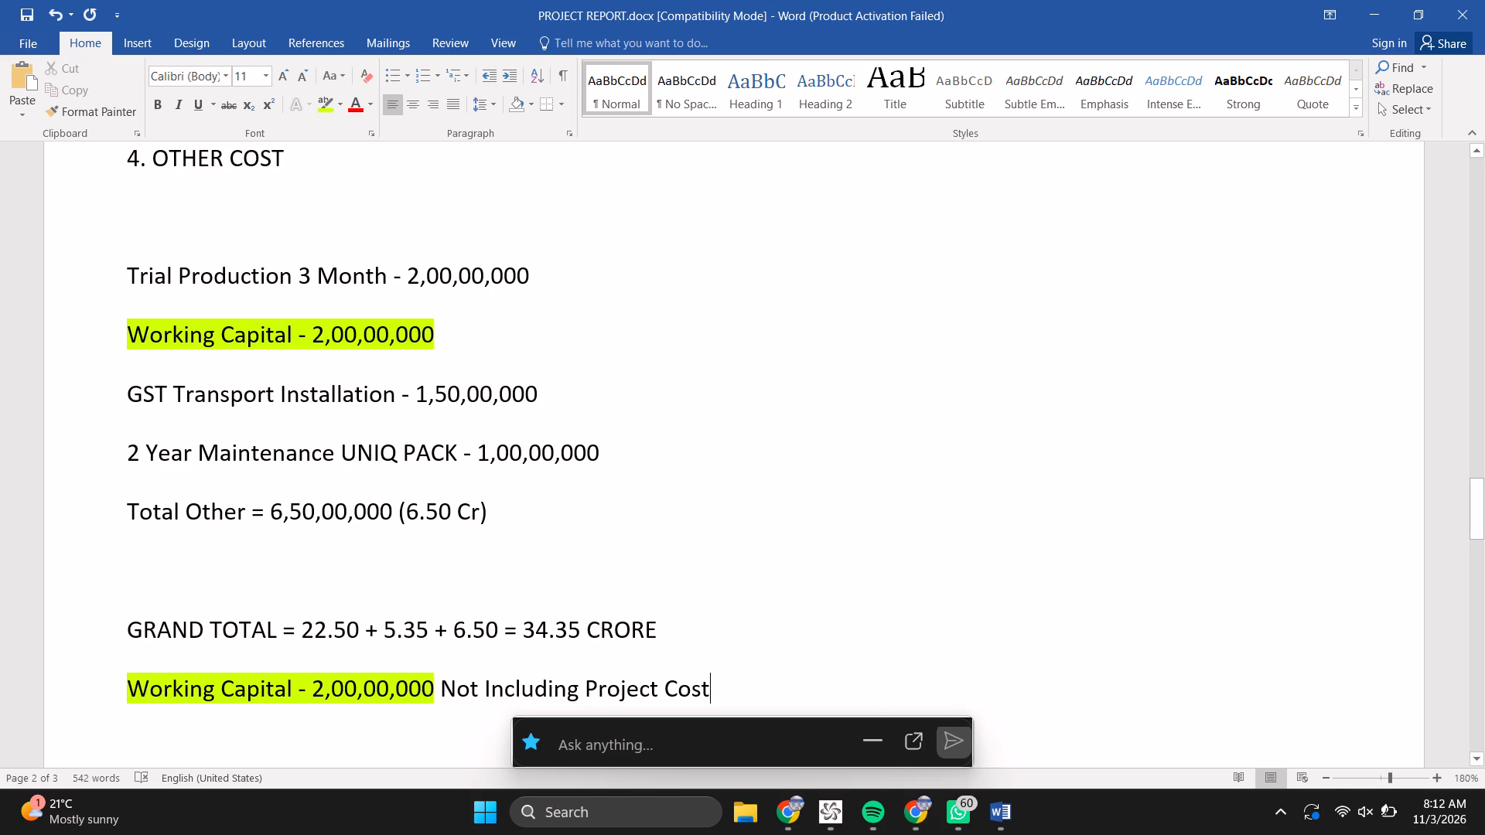
Delete the original Working Capital line from the OTHER COST list, between Trial Production and GST Transport Installation.
left_click_drag(133, 334, 460, 336)
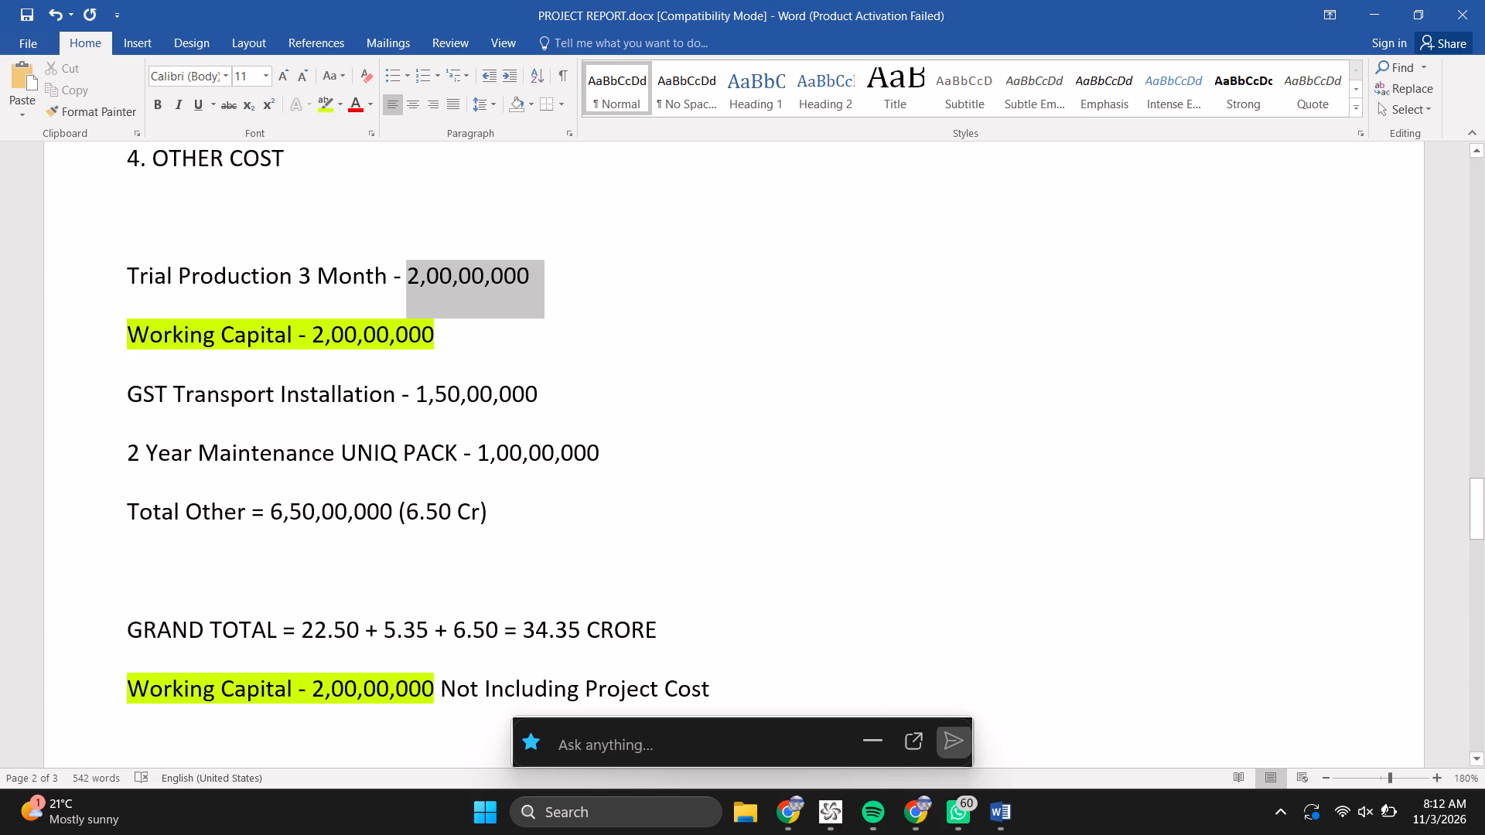
left_click_drag(460, 336, 460, 338)
key("Delete")
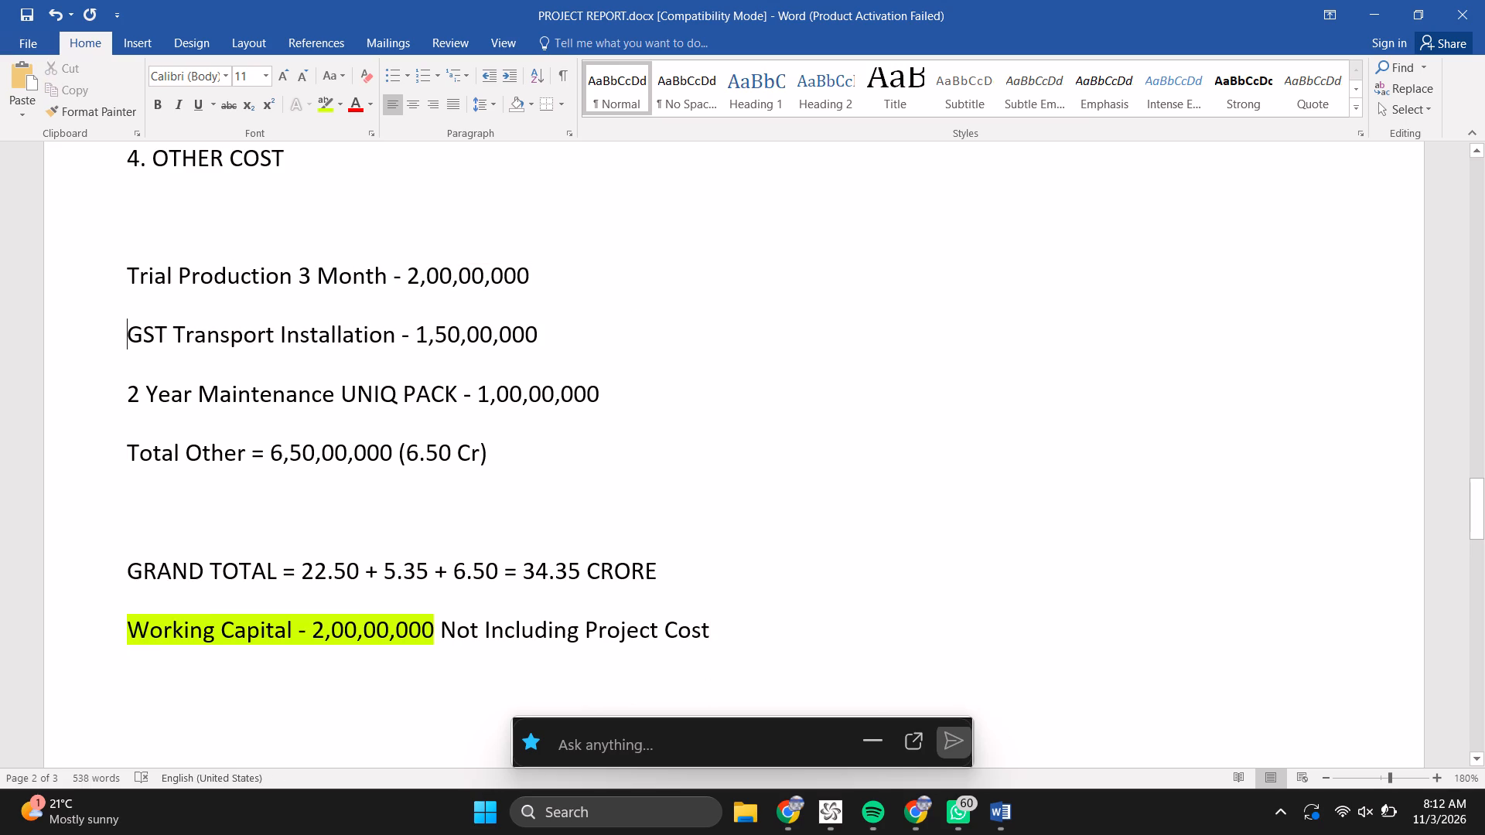
Extend the yellow highlight over the whole "Working Capital - 2,00,00,000 Not Including Project Cost" line.
left_click_drag(131, 625, 599, 608)
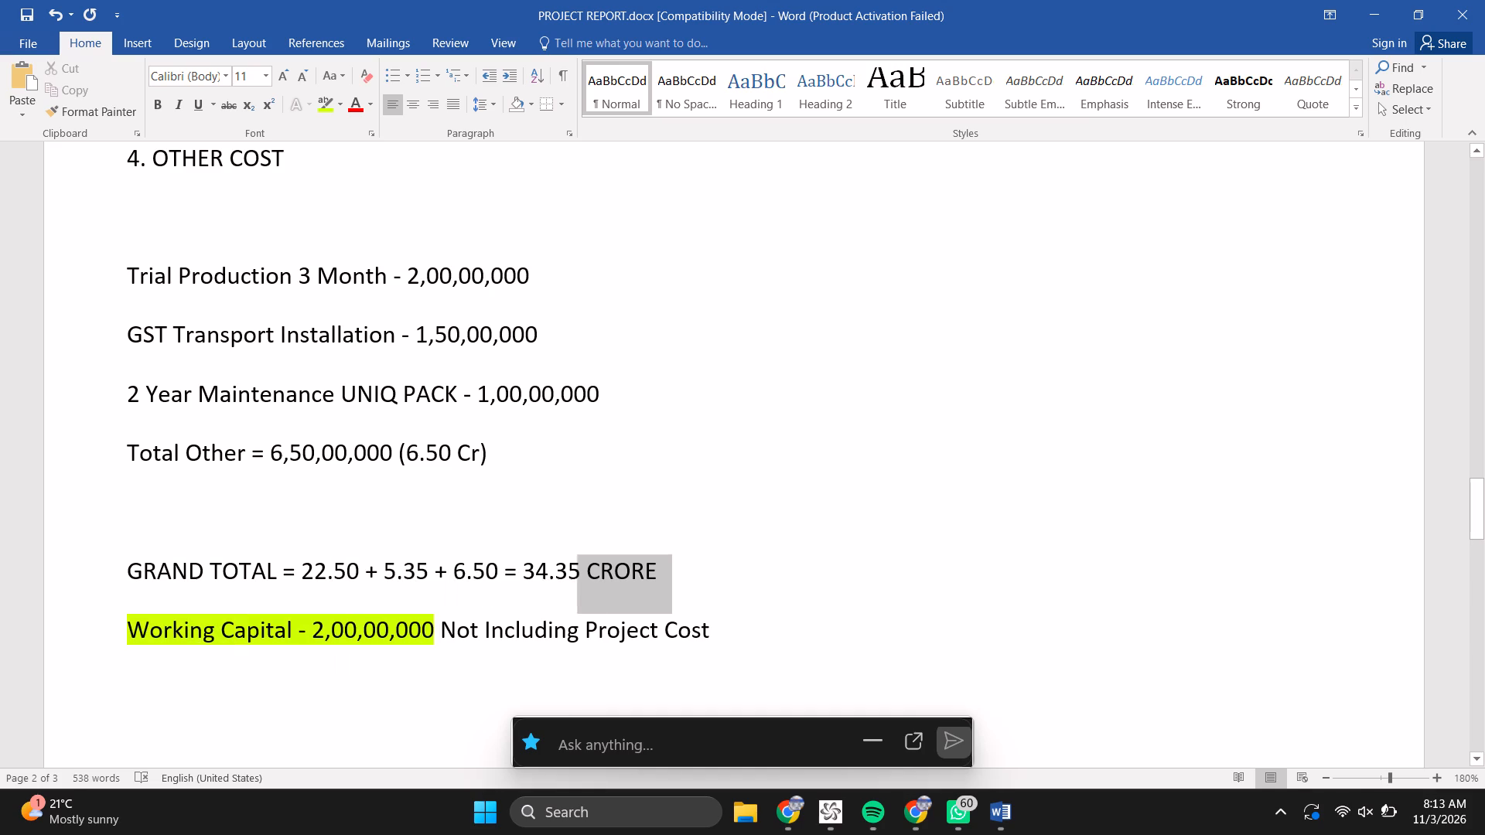
left_click_drag(599, 608, 731, 641)
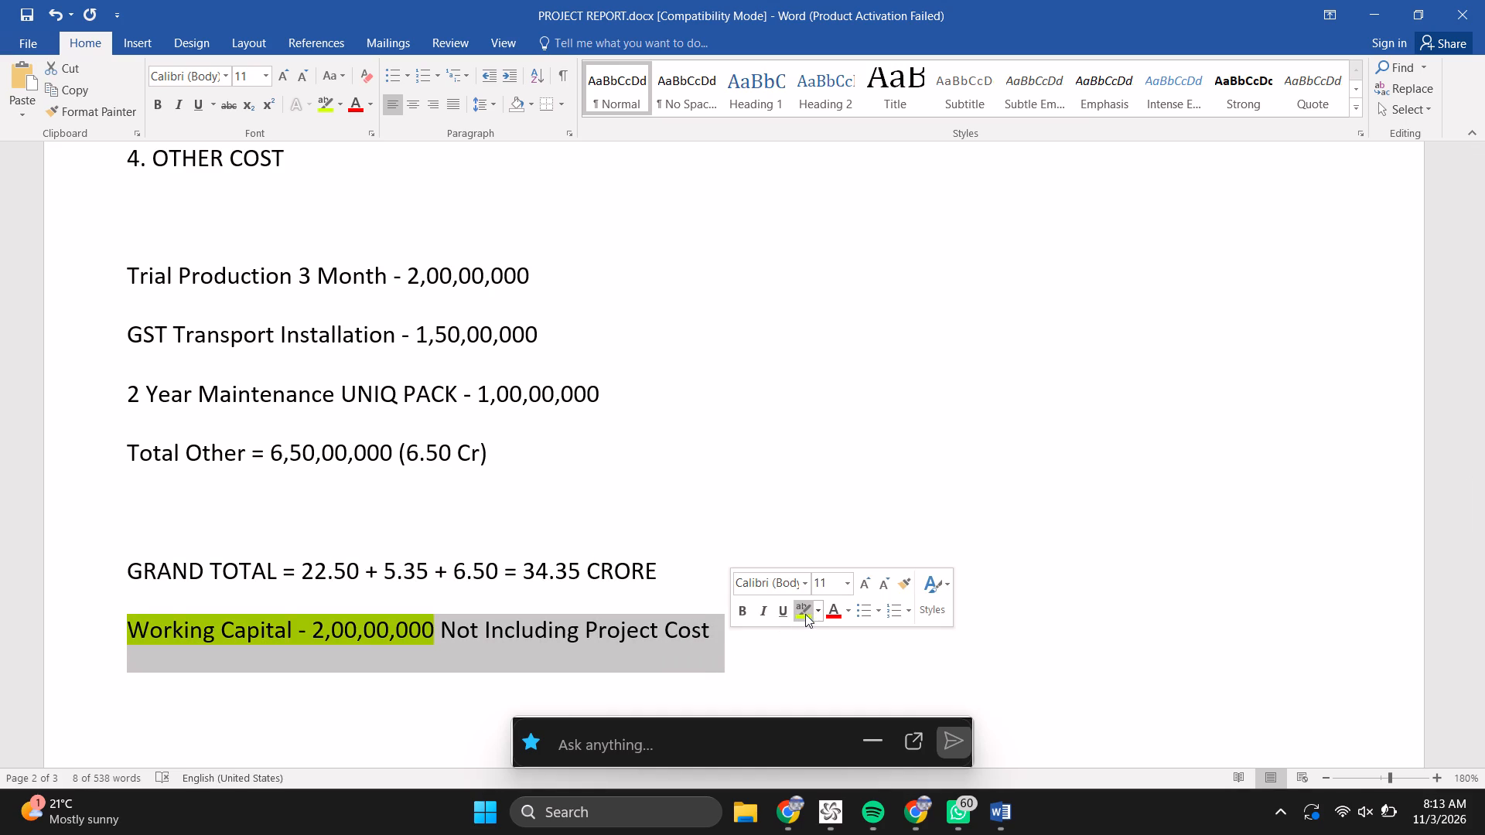
left_click(812, 619)
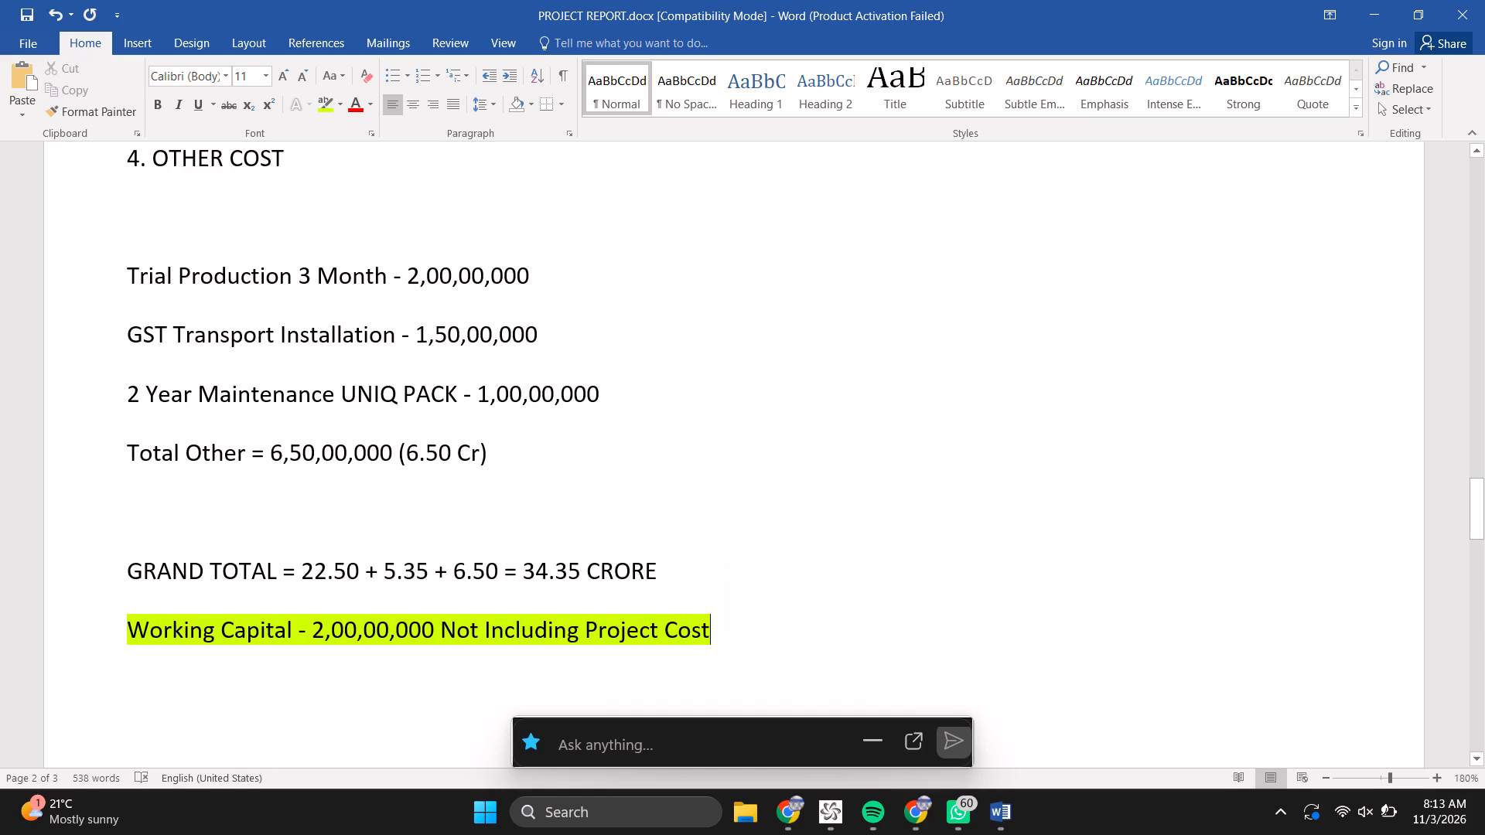
Remove the empty line between the Total Other line and the GRAND TOTAL line.
left_click(127, 565)
key("BackSpace")
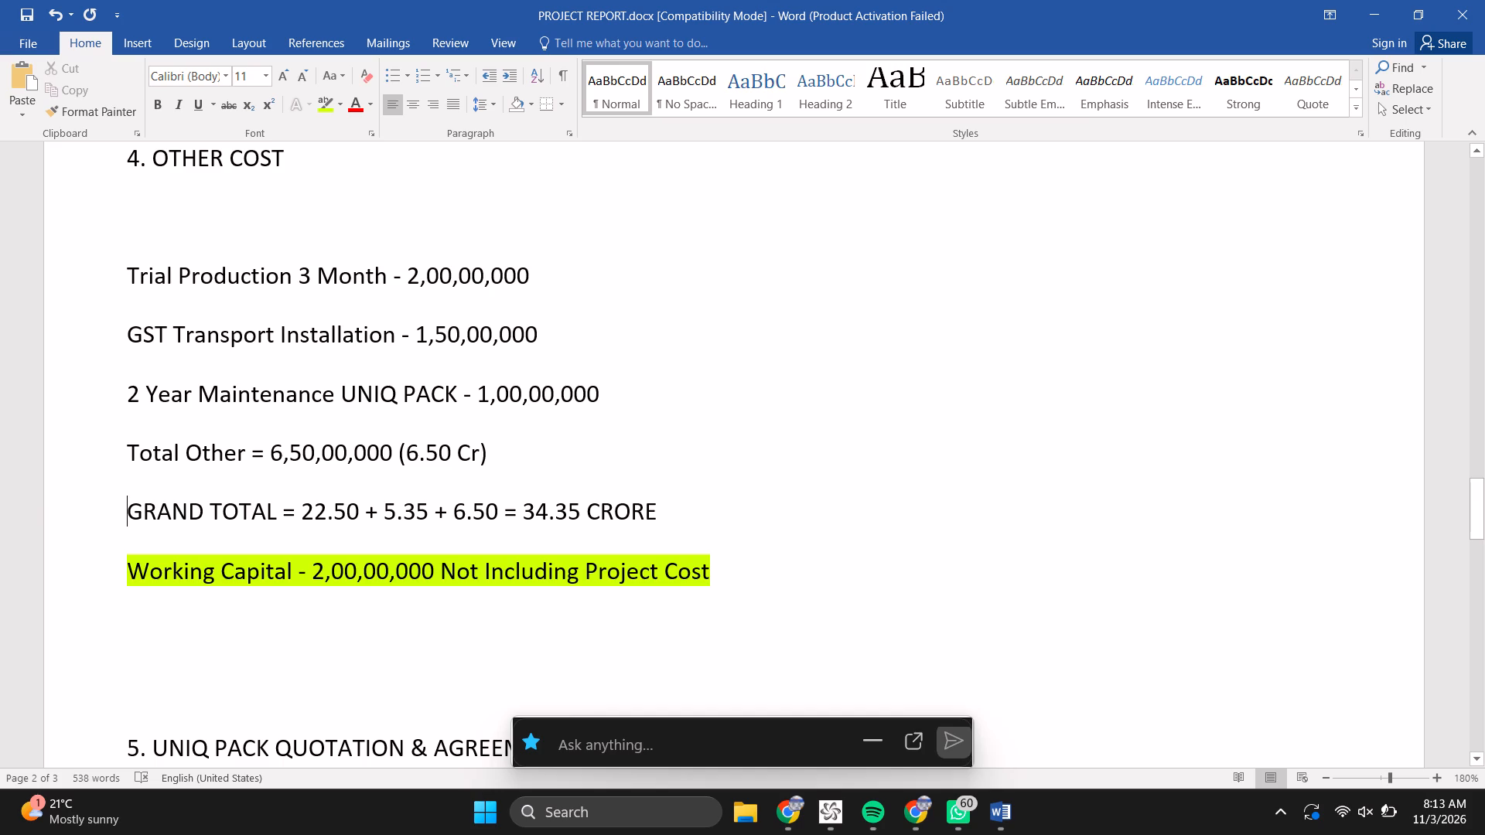
Delete the word "GST" from the start of the "GST Transport Installation" line in the OTHER COST list.
left_click(166, 330)
key("BackSpace")
key("BackSpace")
key("BackSpace")
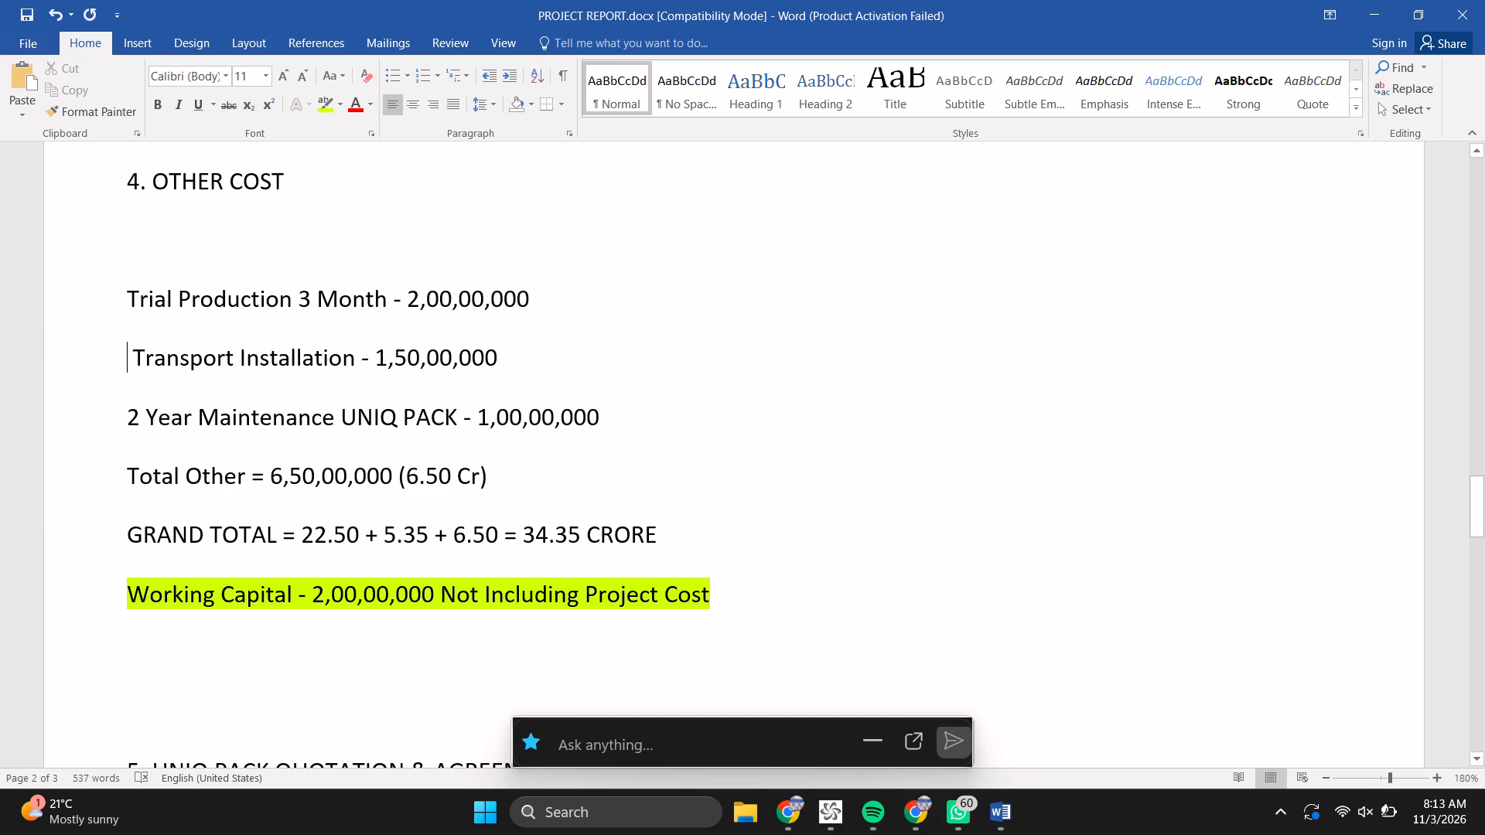
Review the BUILDING + UTILITY figures and the edited OTHER COST list with its totals.
scroll(360, 385, "up", 1)
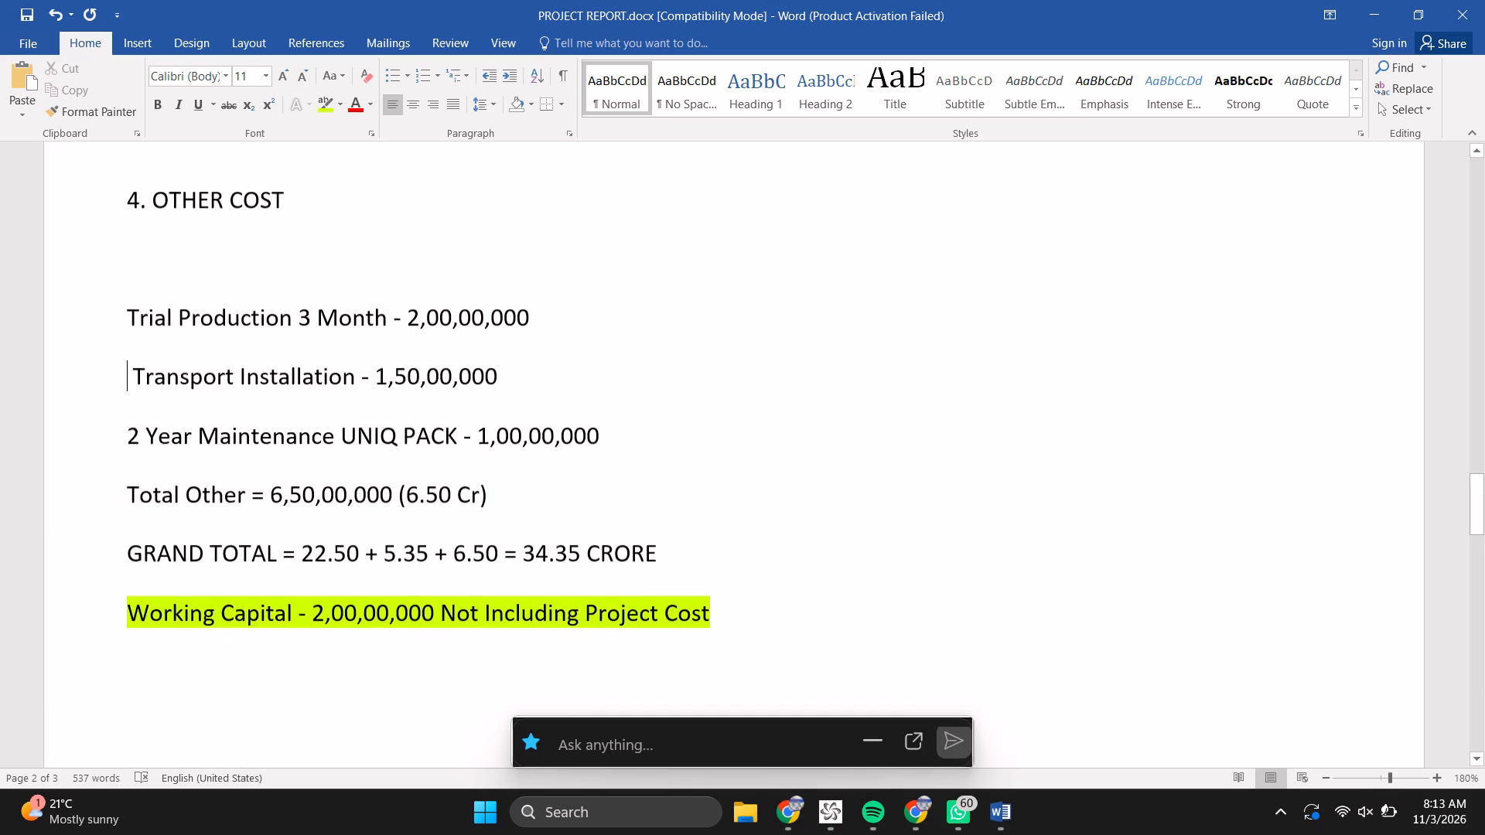
scroll(360, 385, "up", 2)
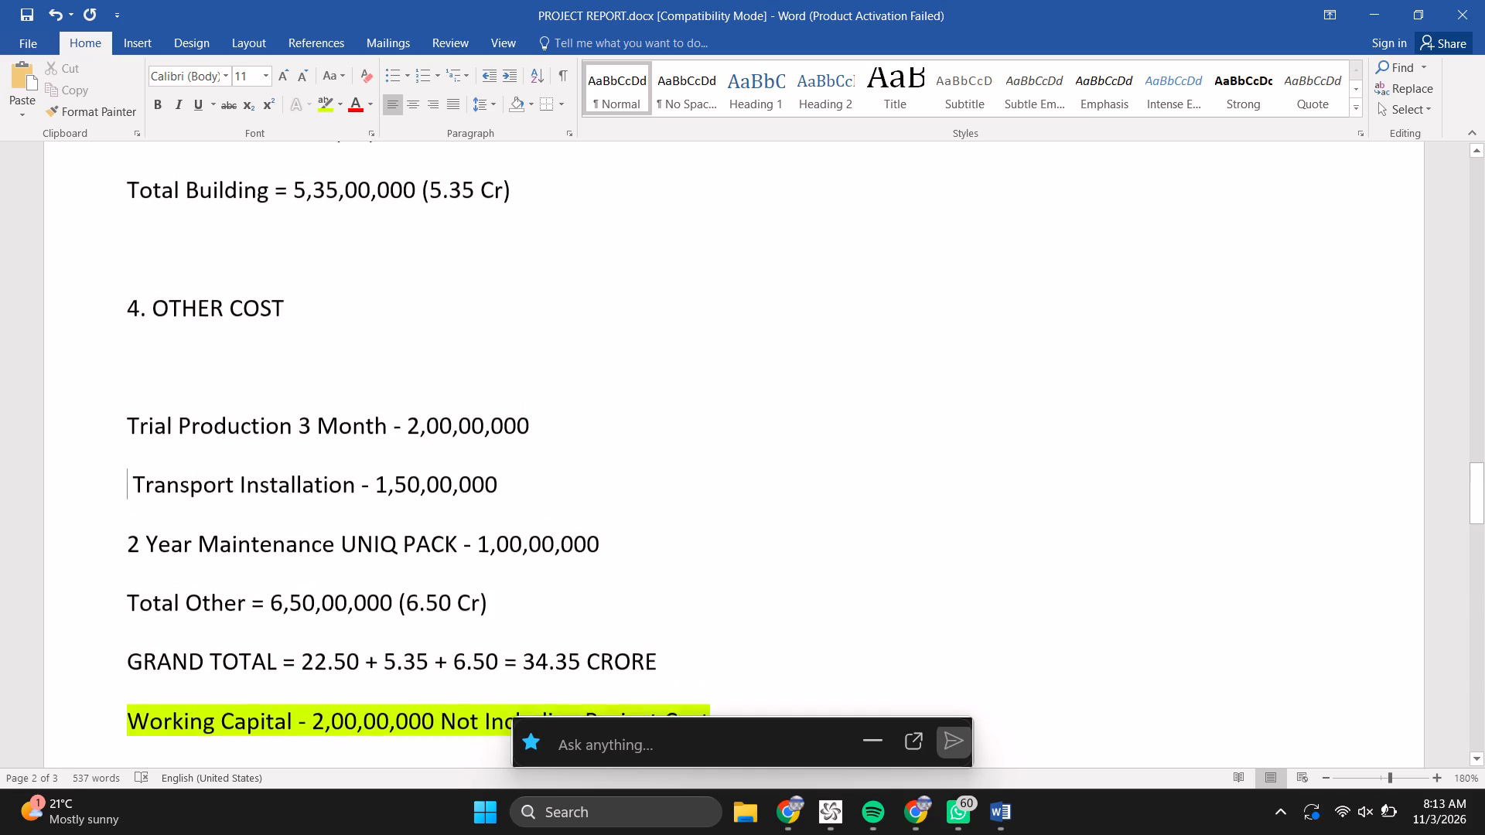
scroll(360, 385, "up", 1)
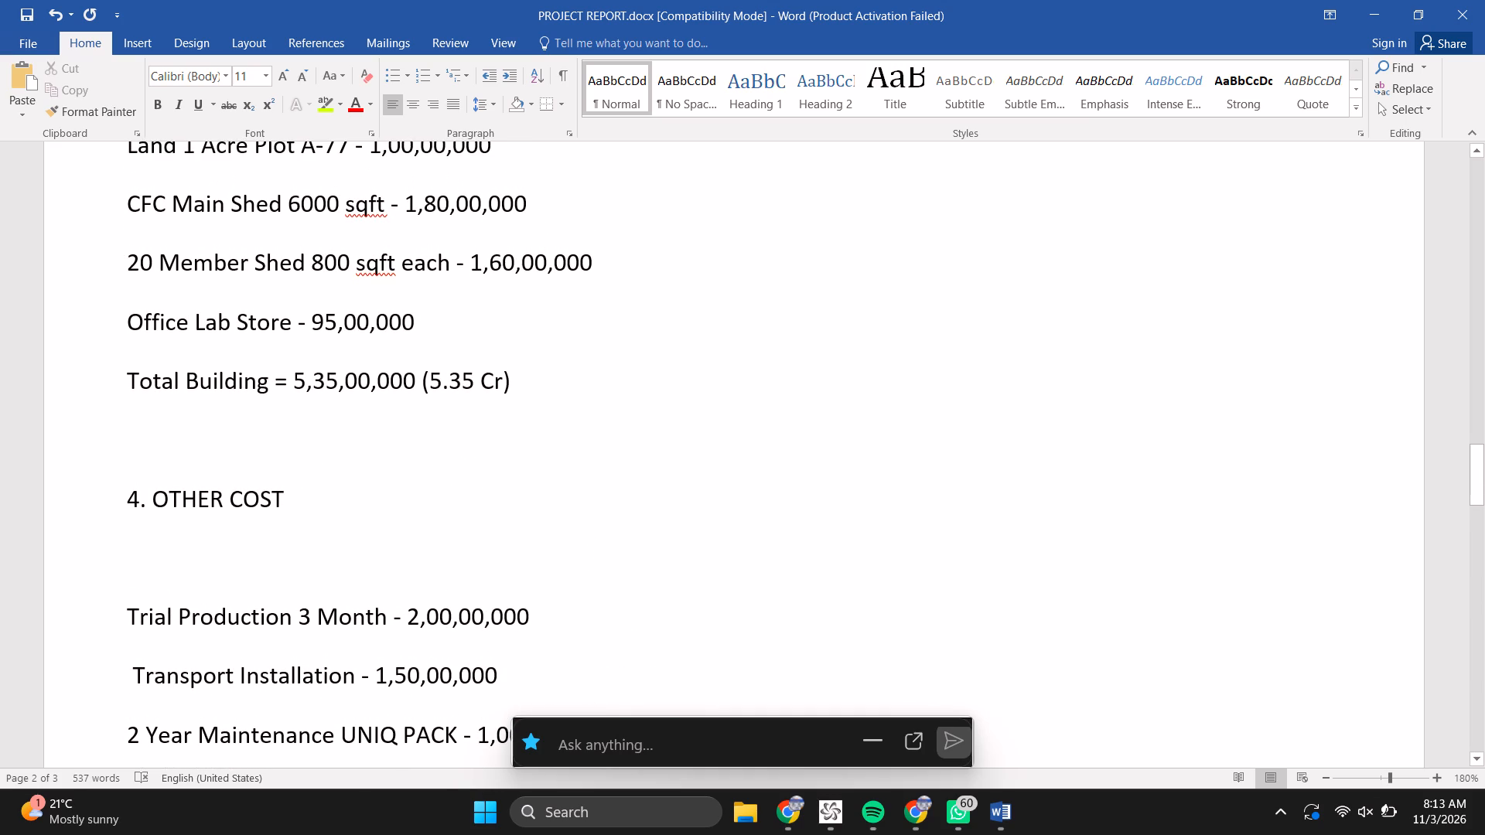
scroll(308, 323, "up", 1)
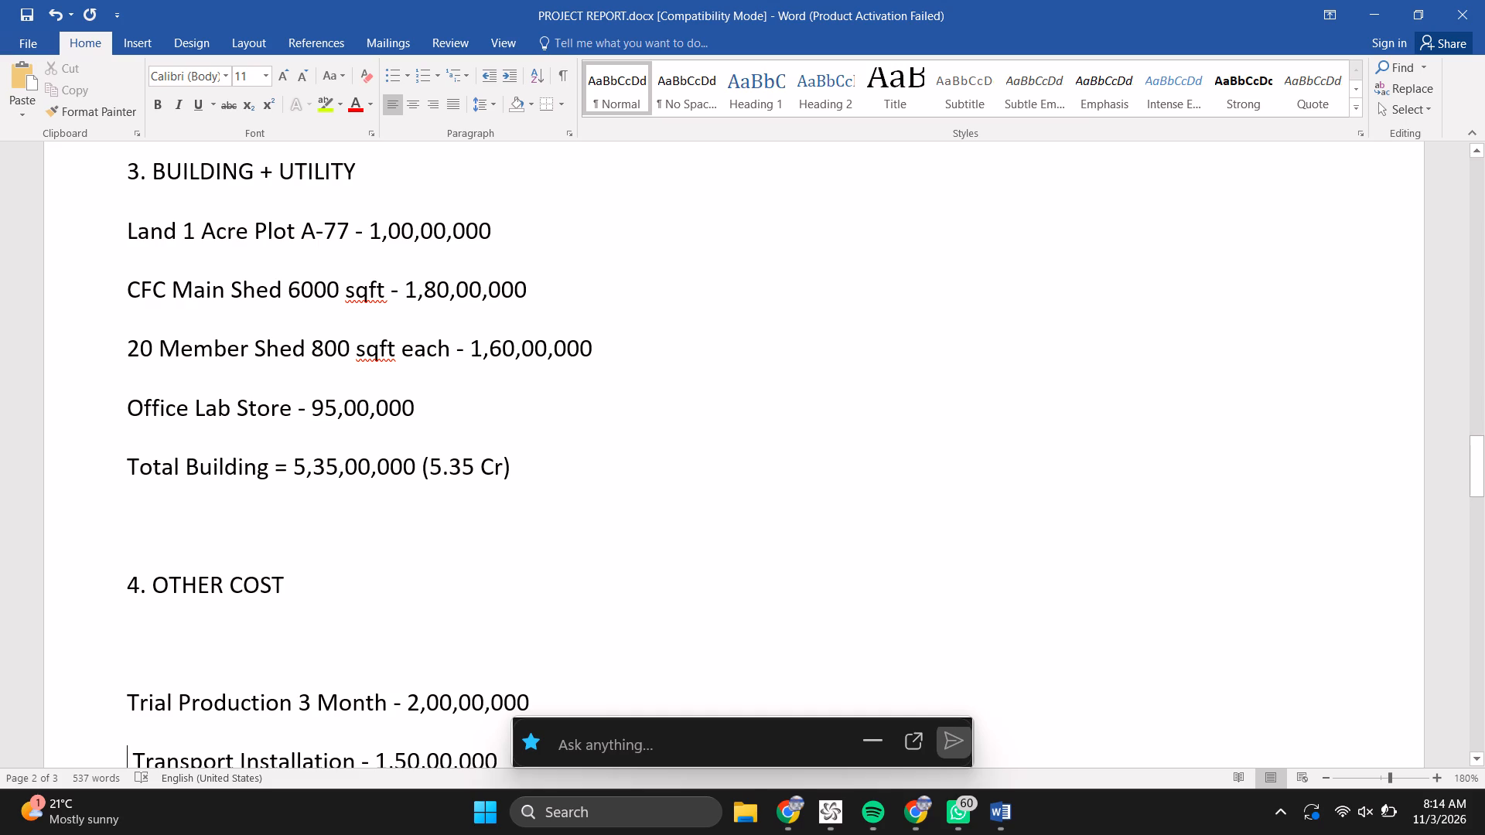
scroll(474, 353, "down", 1)
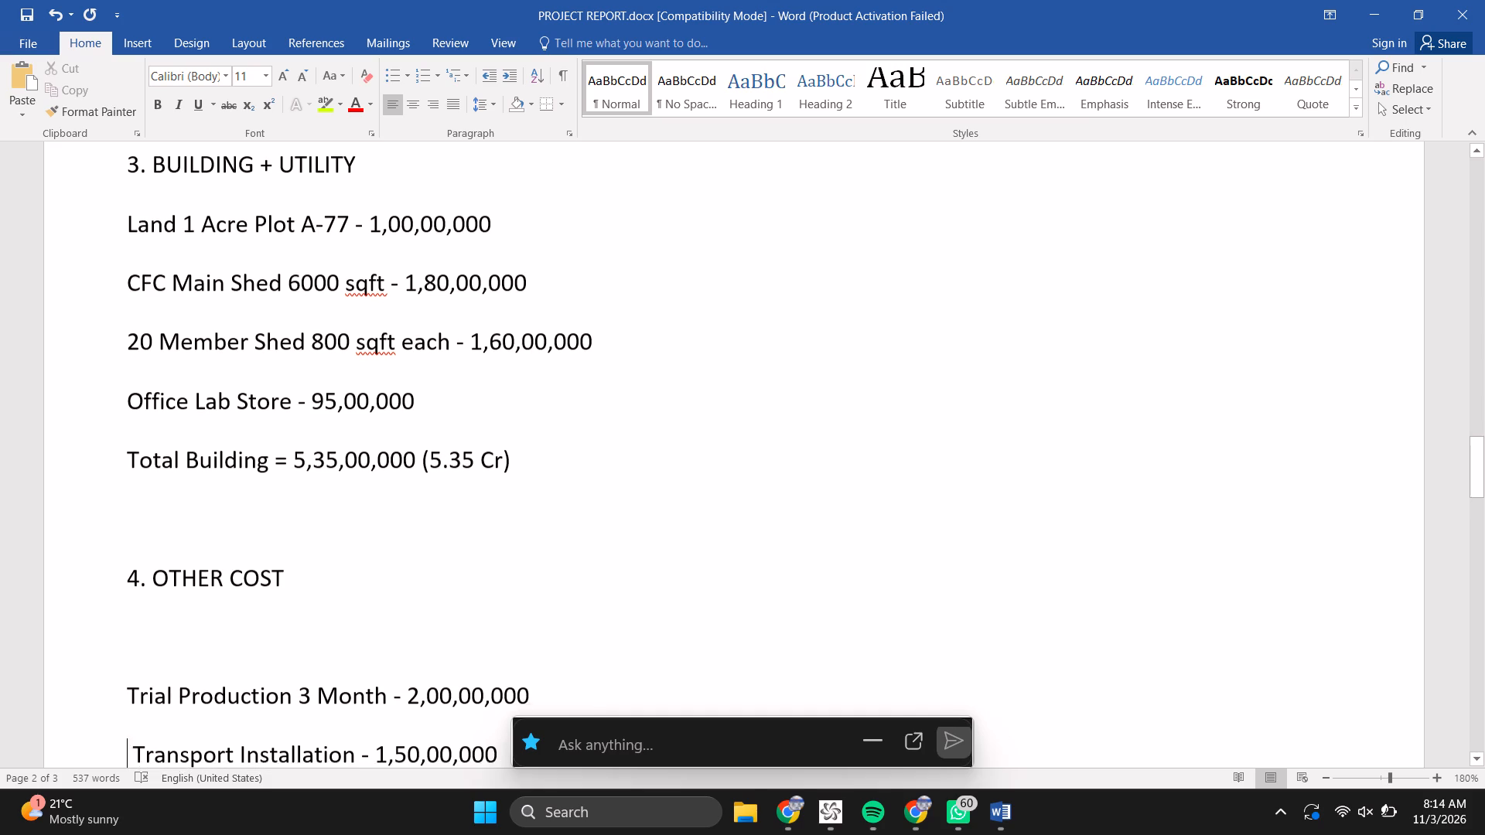
scroll(474, 353, "down", 4)
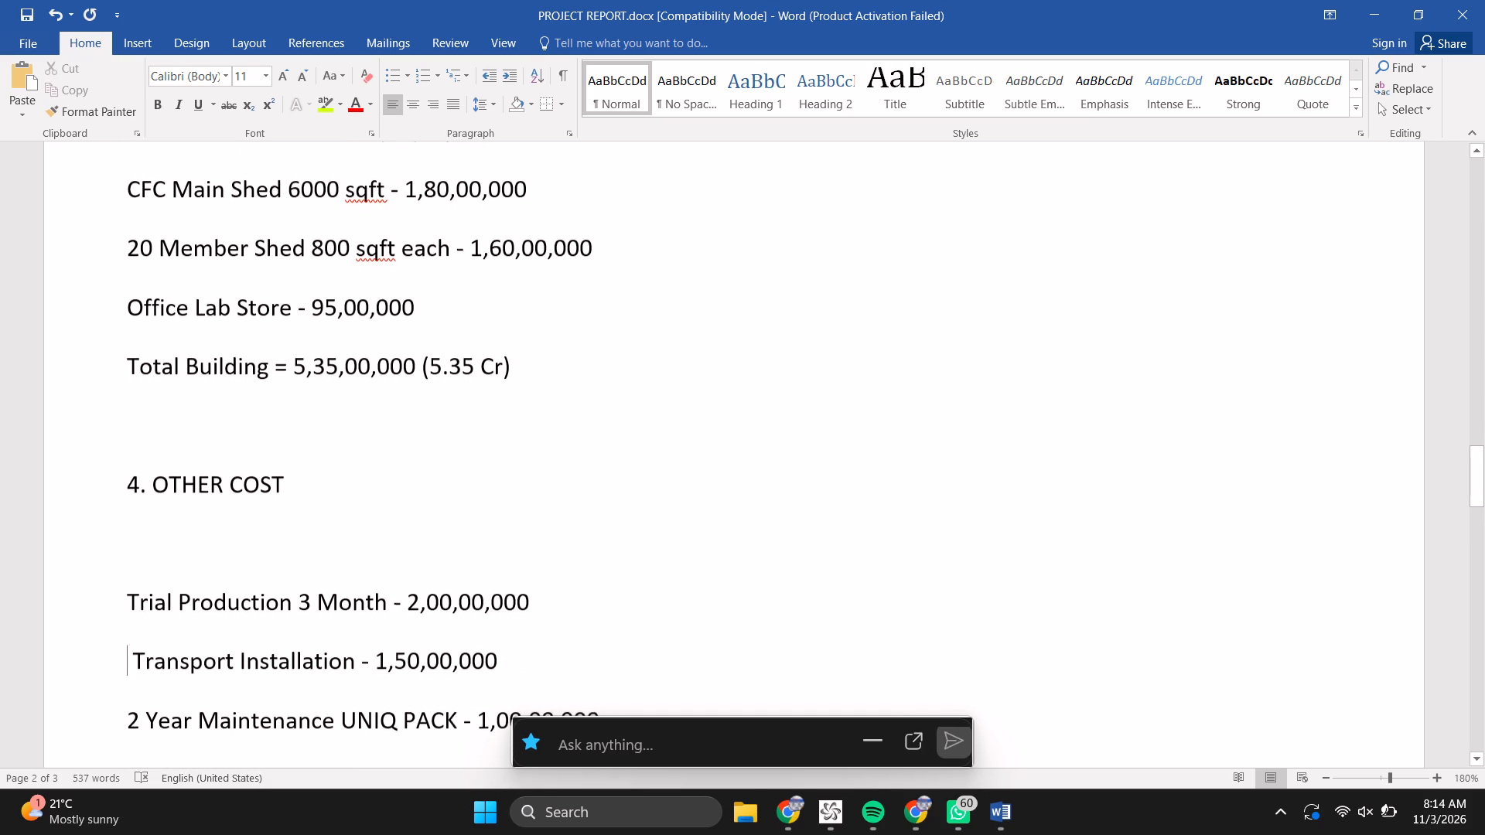
scroll(474, 353, "down", 2)
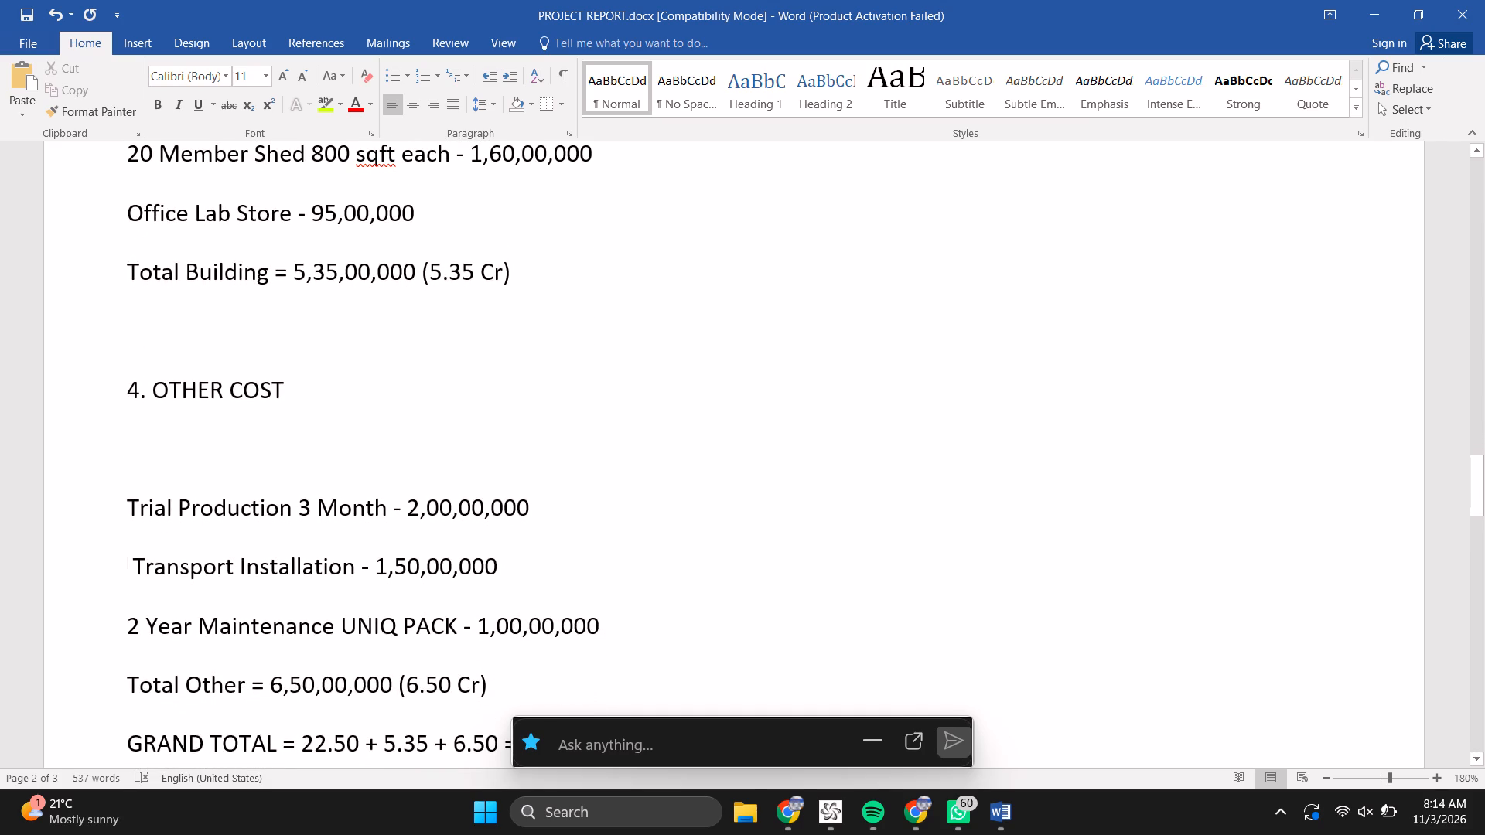
scroll(474, 353, "down", 3)
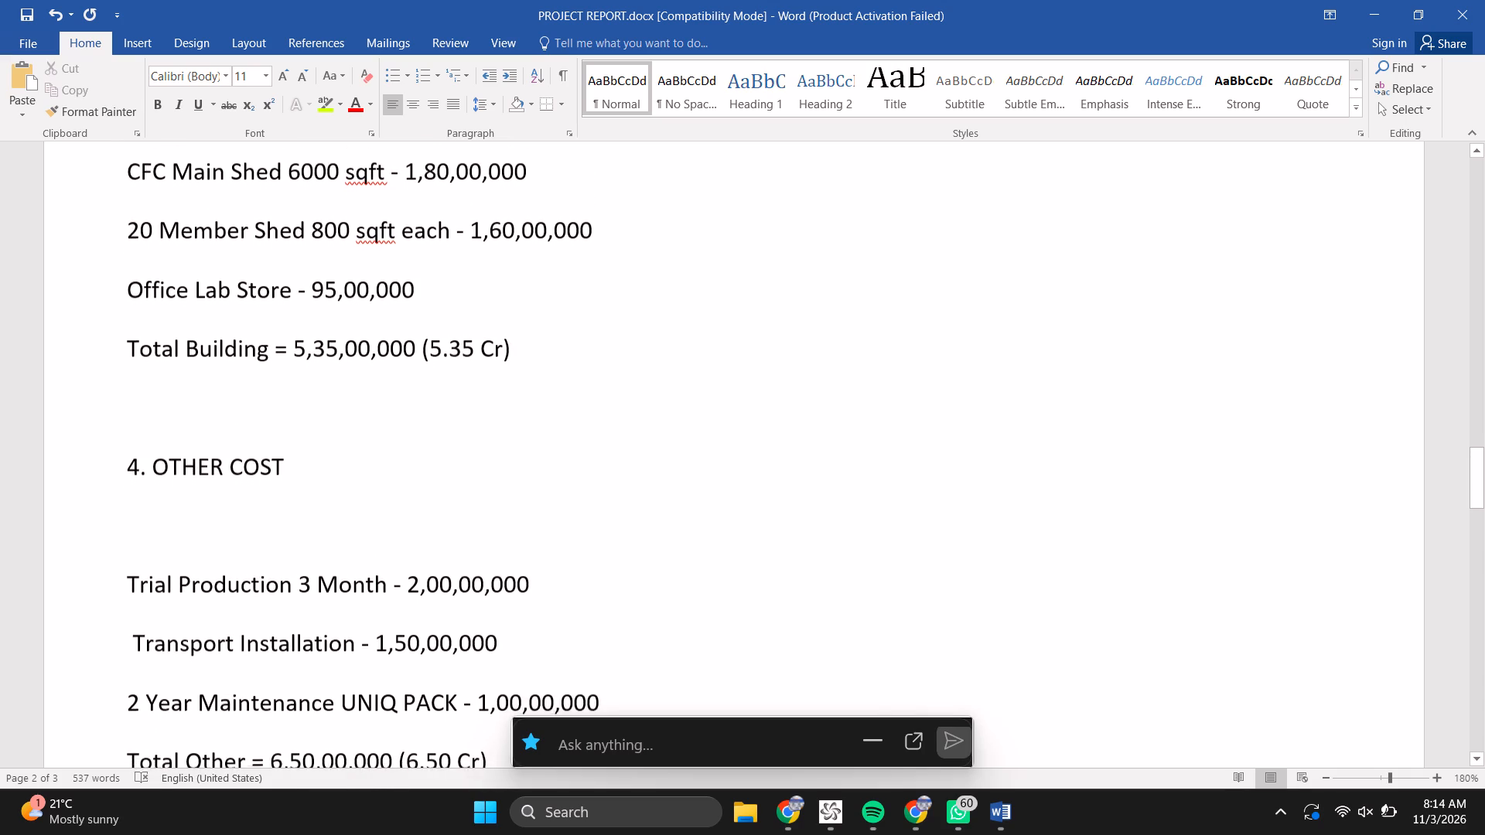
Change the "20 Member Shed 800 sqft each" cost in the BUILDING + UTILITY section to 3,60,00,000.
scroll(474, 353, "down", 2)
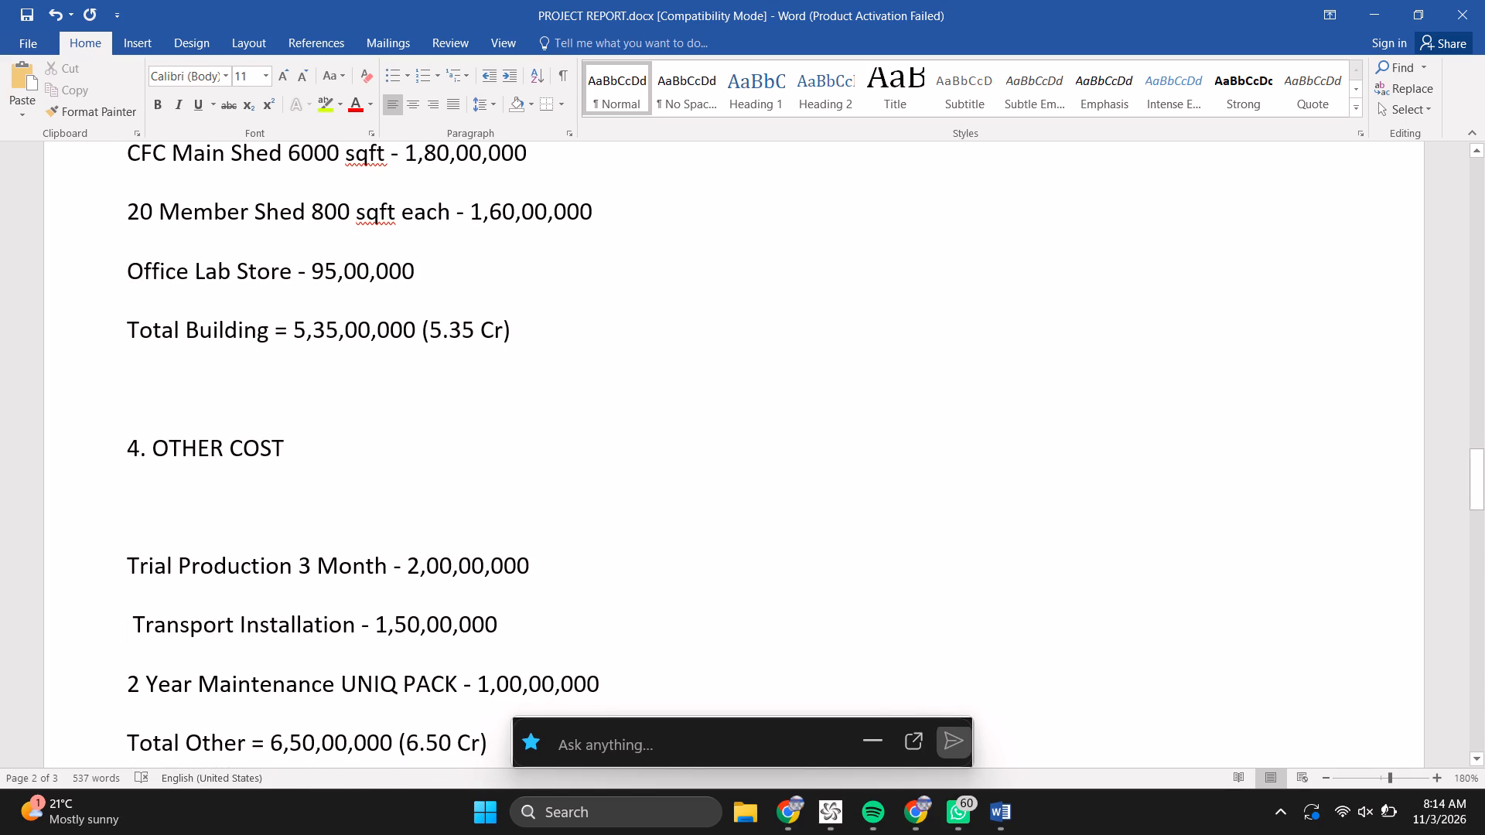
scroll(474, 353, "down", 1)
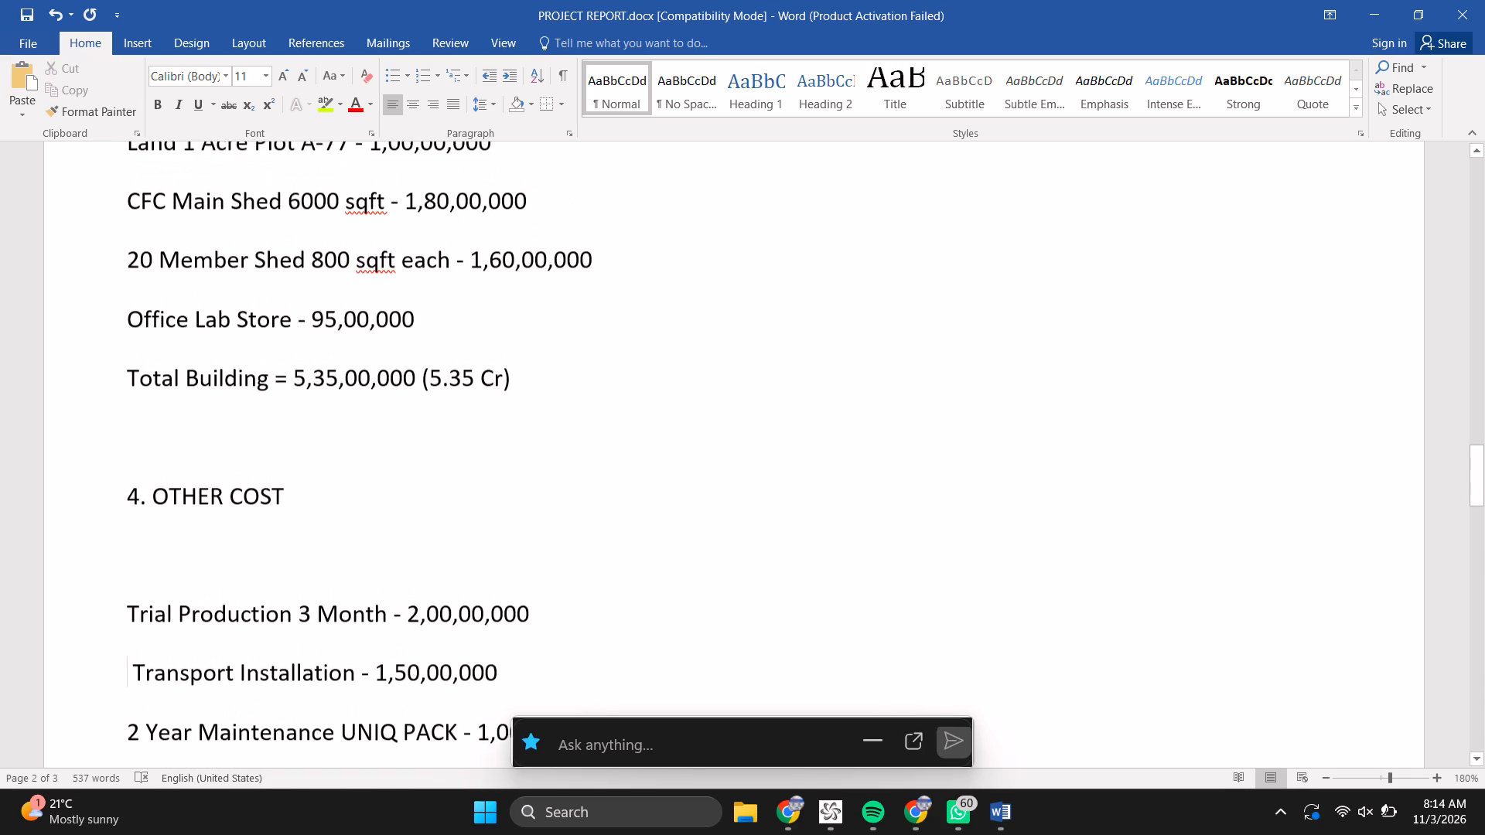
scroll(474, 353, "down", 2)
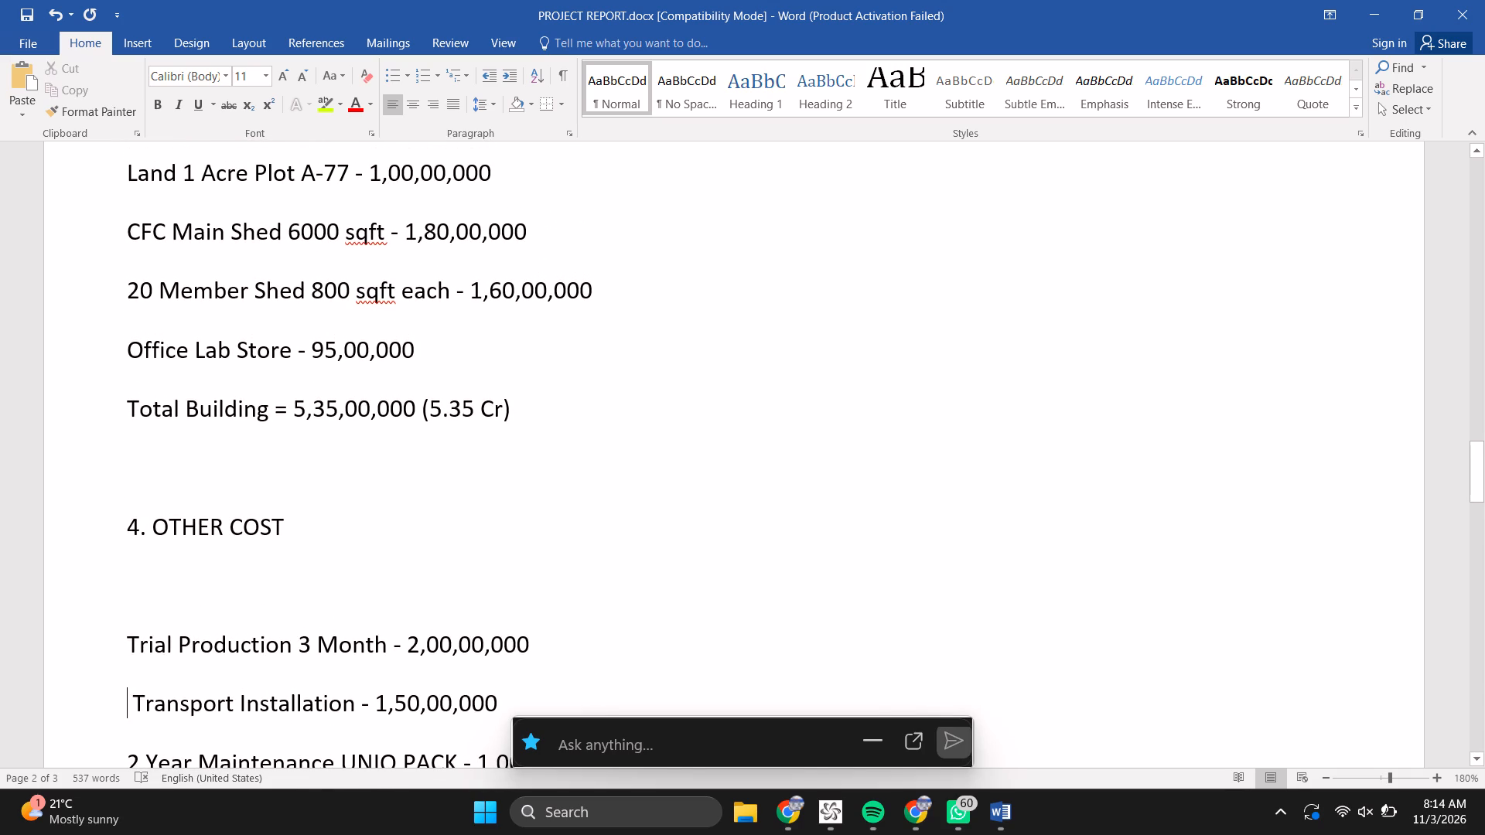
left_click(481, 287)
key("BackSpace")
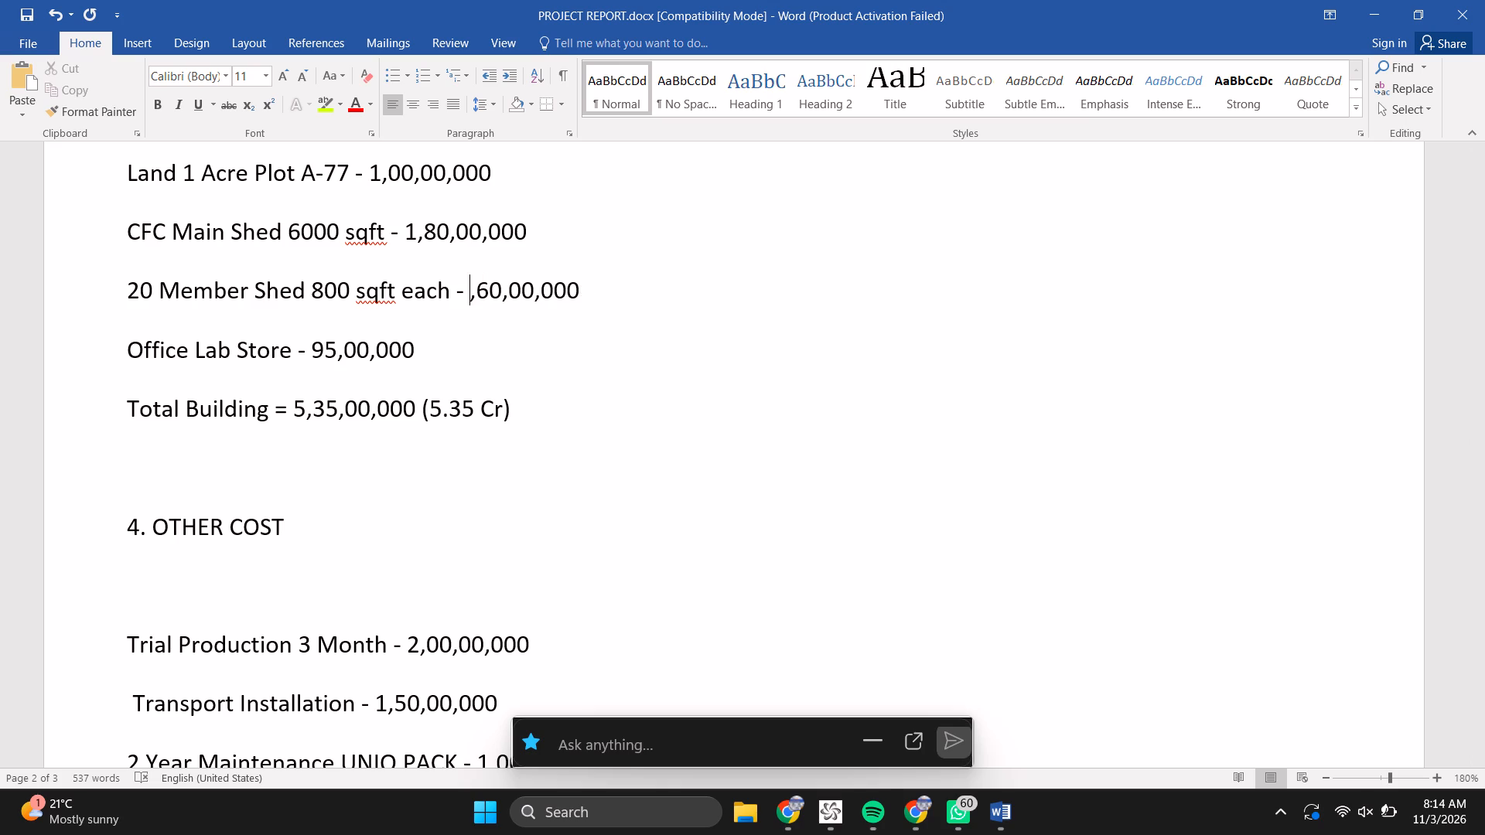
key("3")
Set the "20 Member Shed 800 sqft each" cost under BUILDING + UTILITY to 2,60,00,000.
scroll(481, 287, "up", 1)
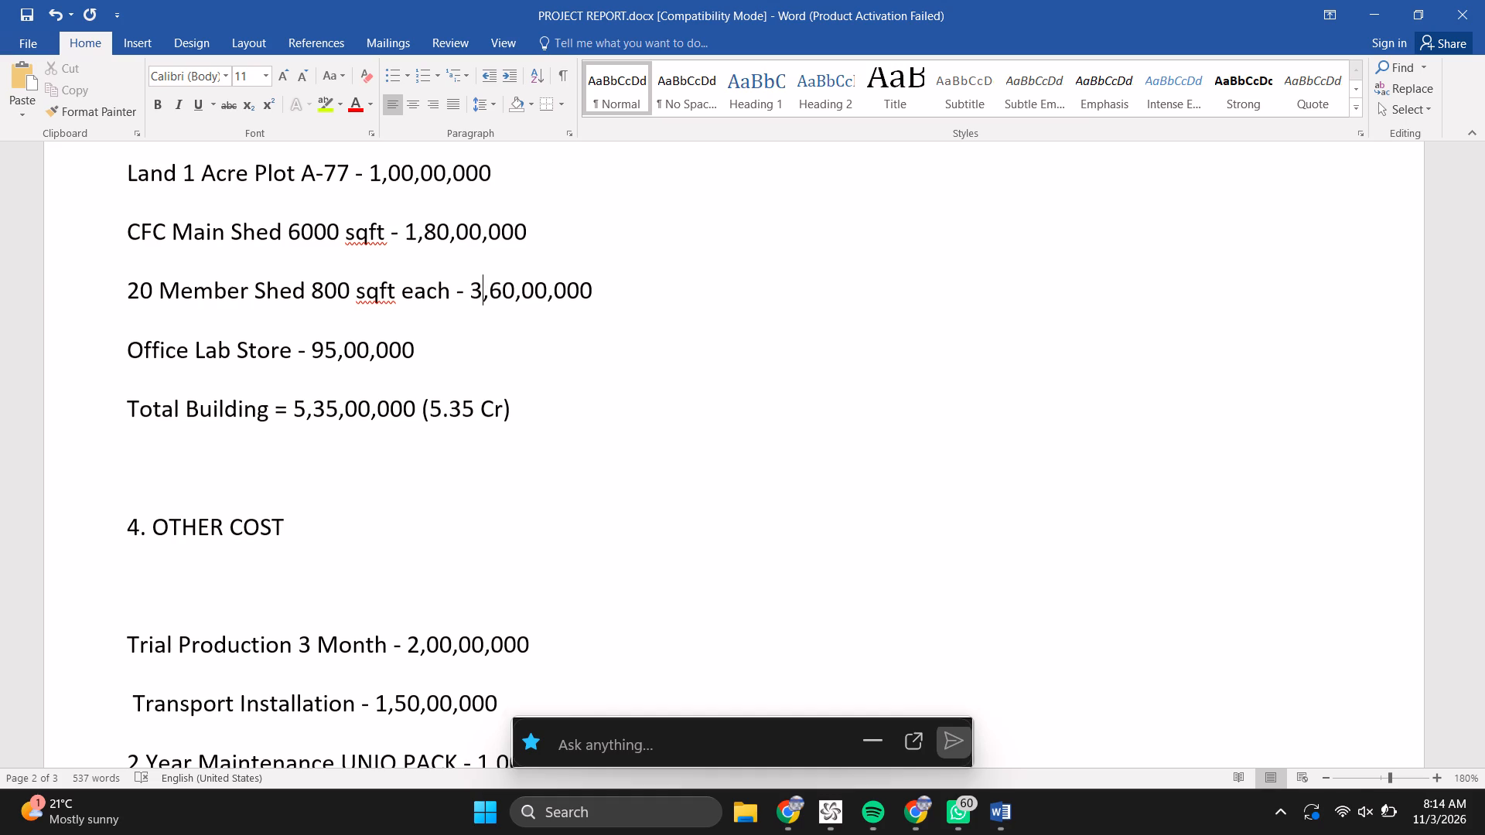
scroll(481, 287, "up", 1)
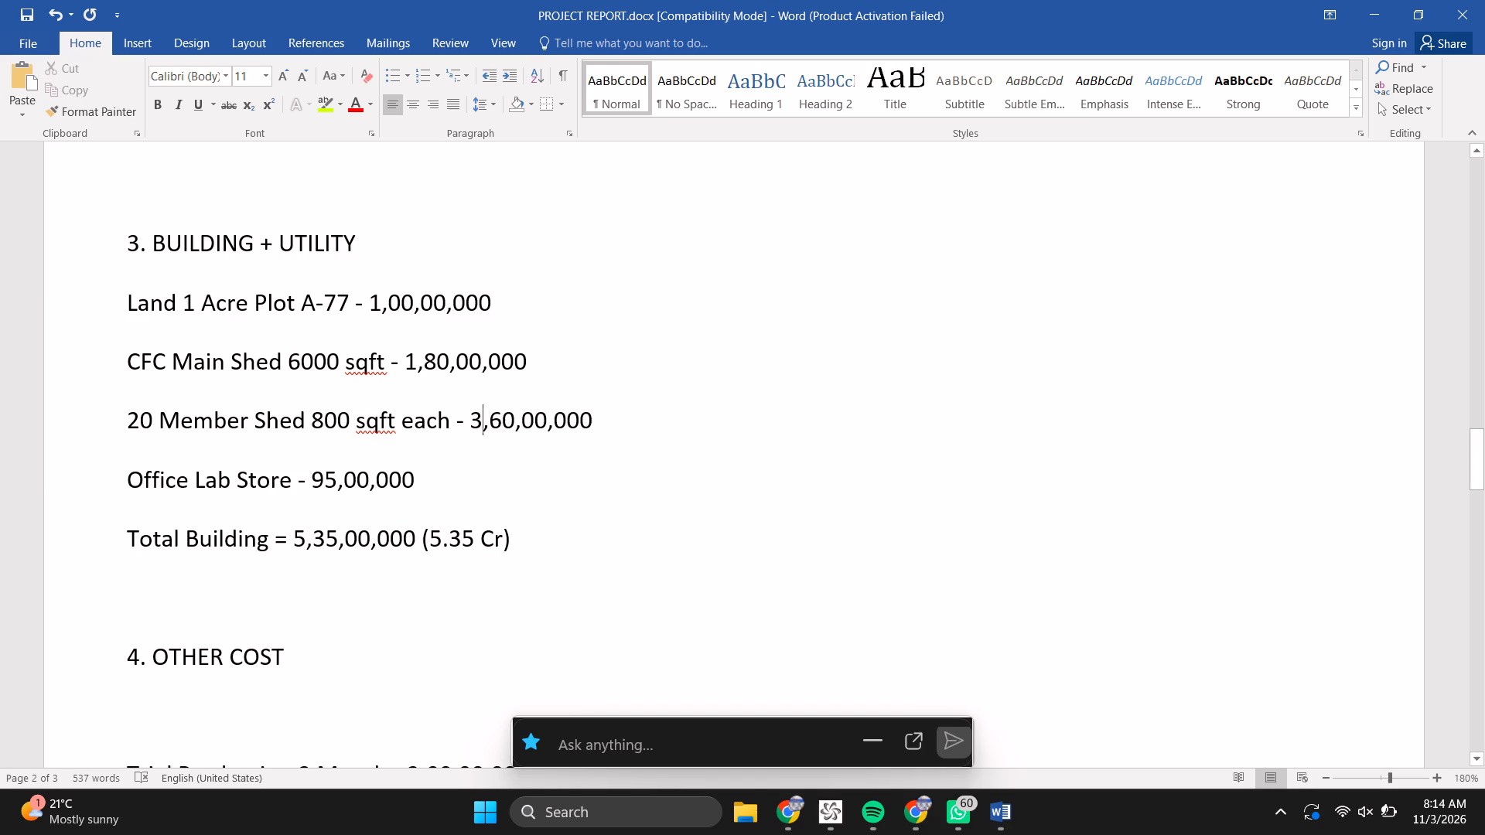
left_click(482, 427)
key("BackSpace")
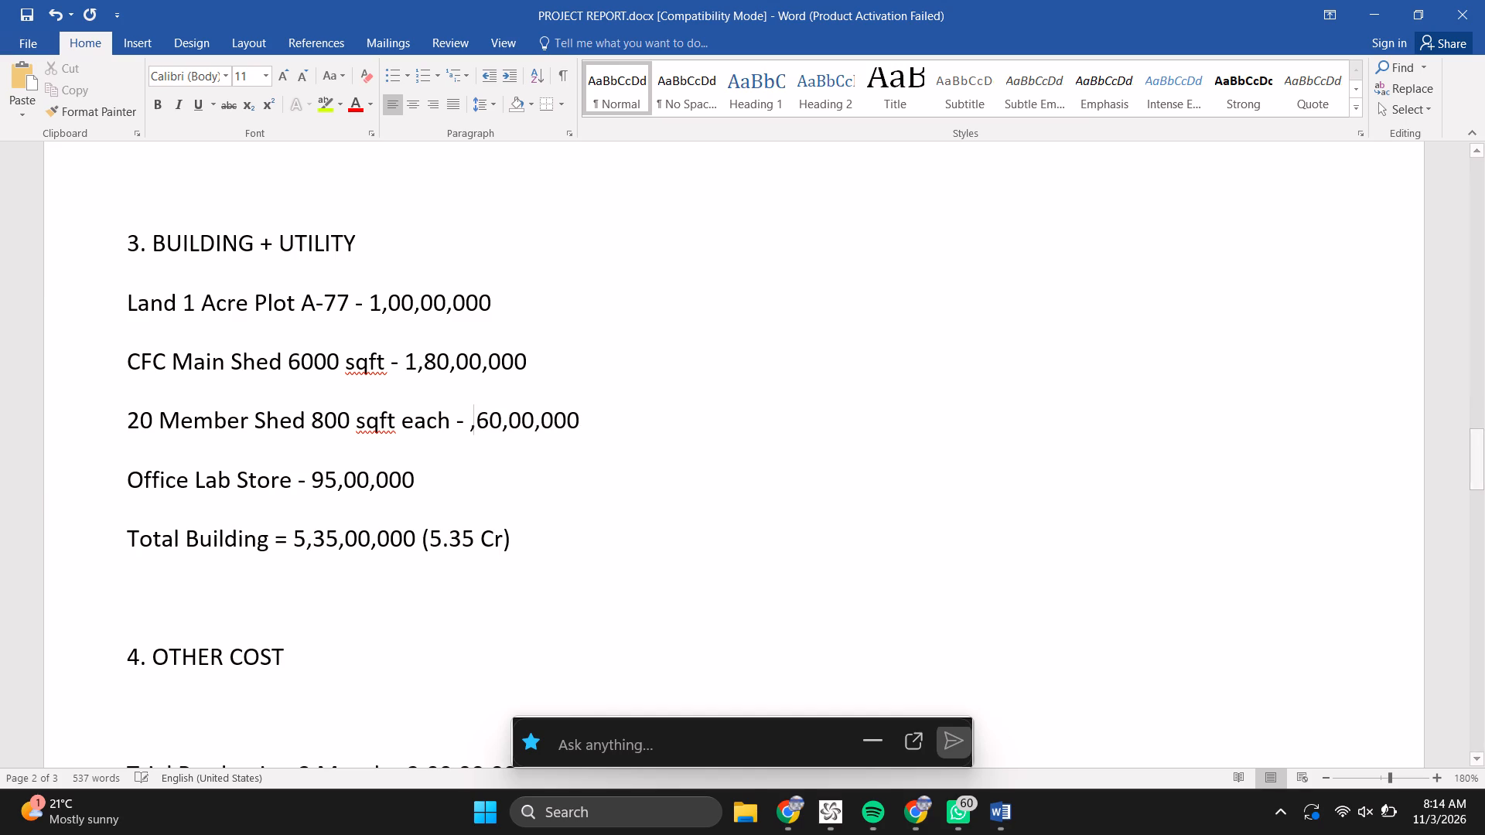
key("2")
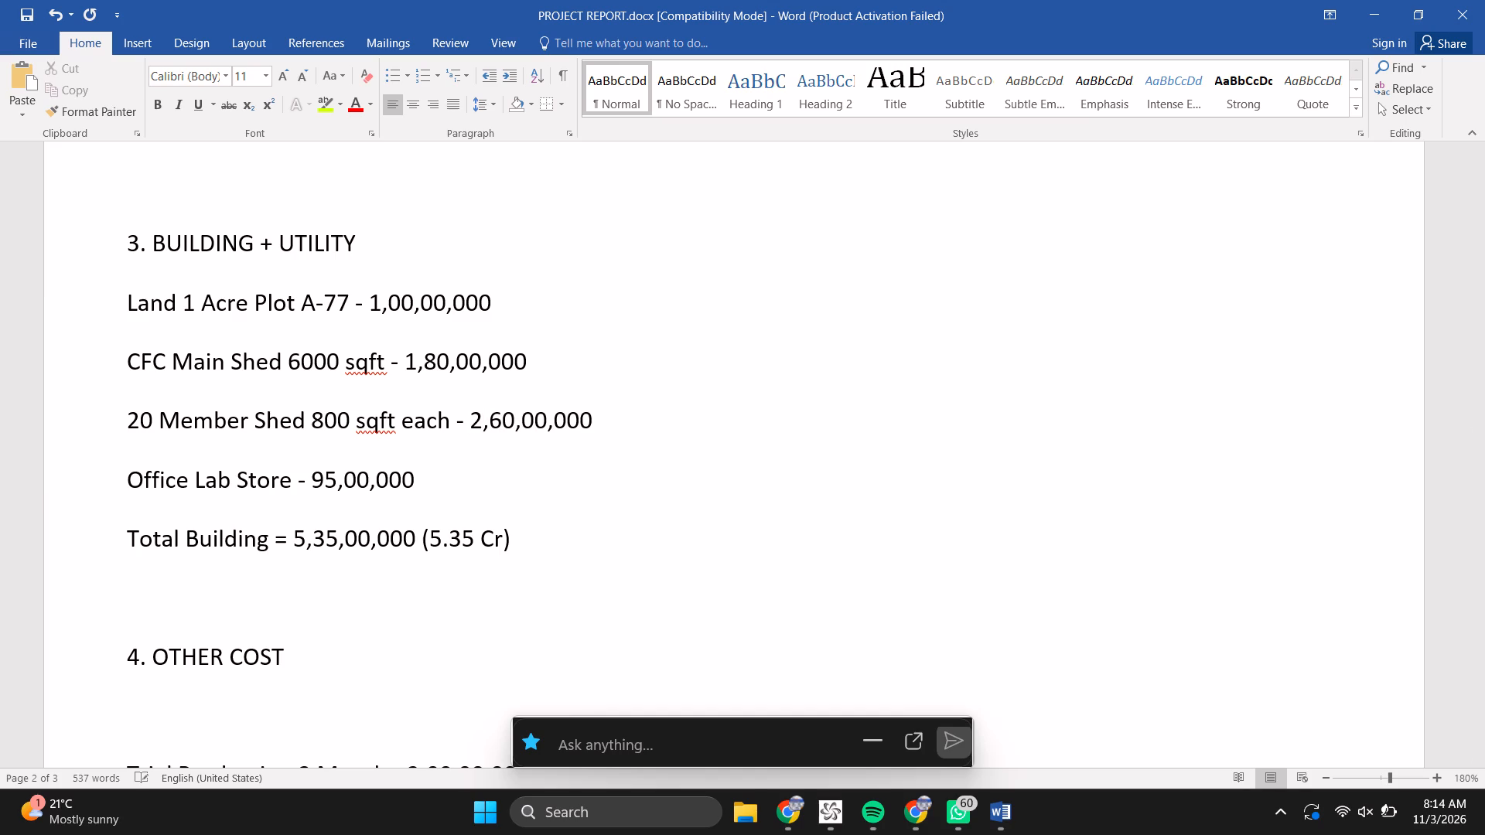
Set the "CFC Main Shed 6000 sqft" cost under BUILDING + UTILITY to 2,80,00,000.
left_click(409, 360)
key("Right")
key("BackSpace")
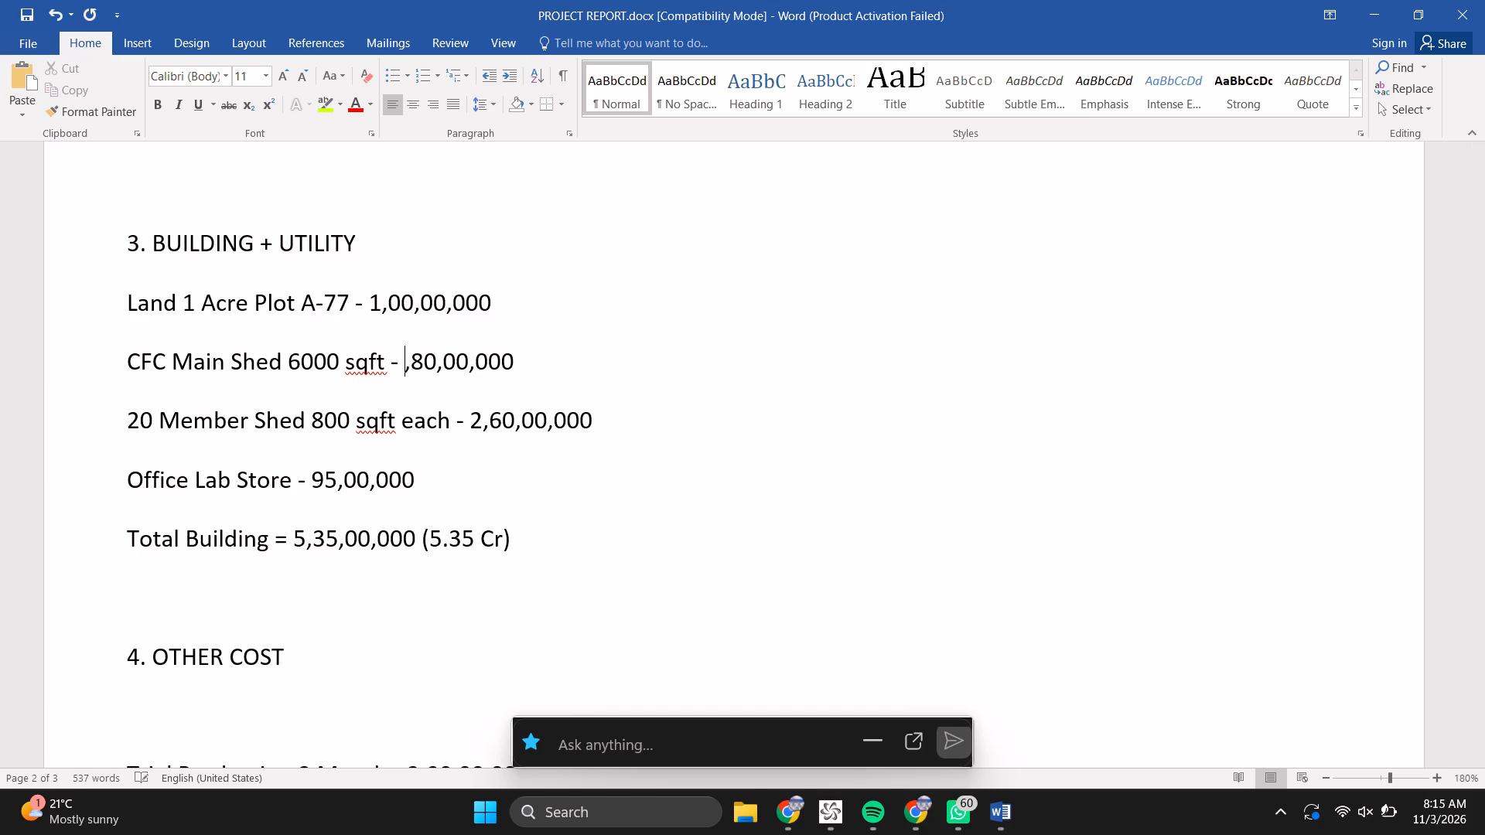
key("2")
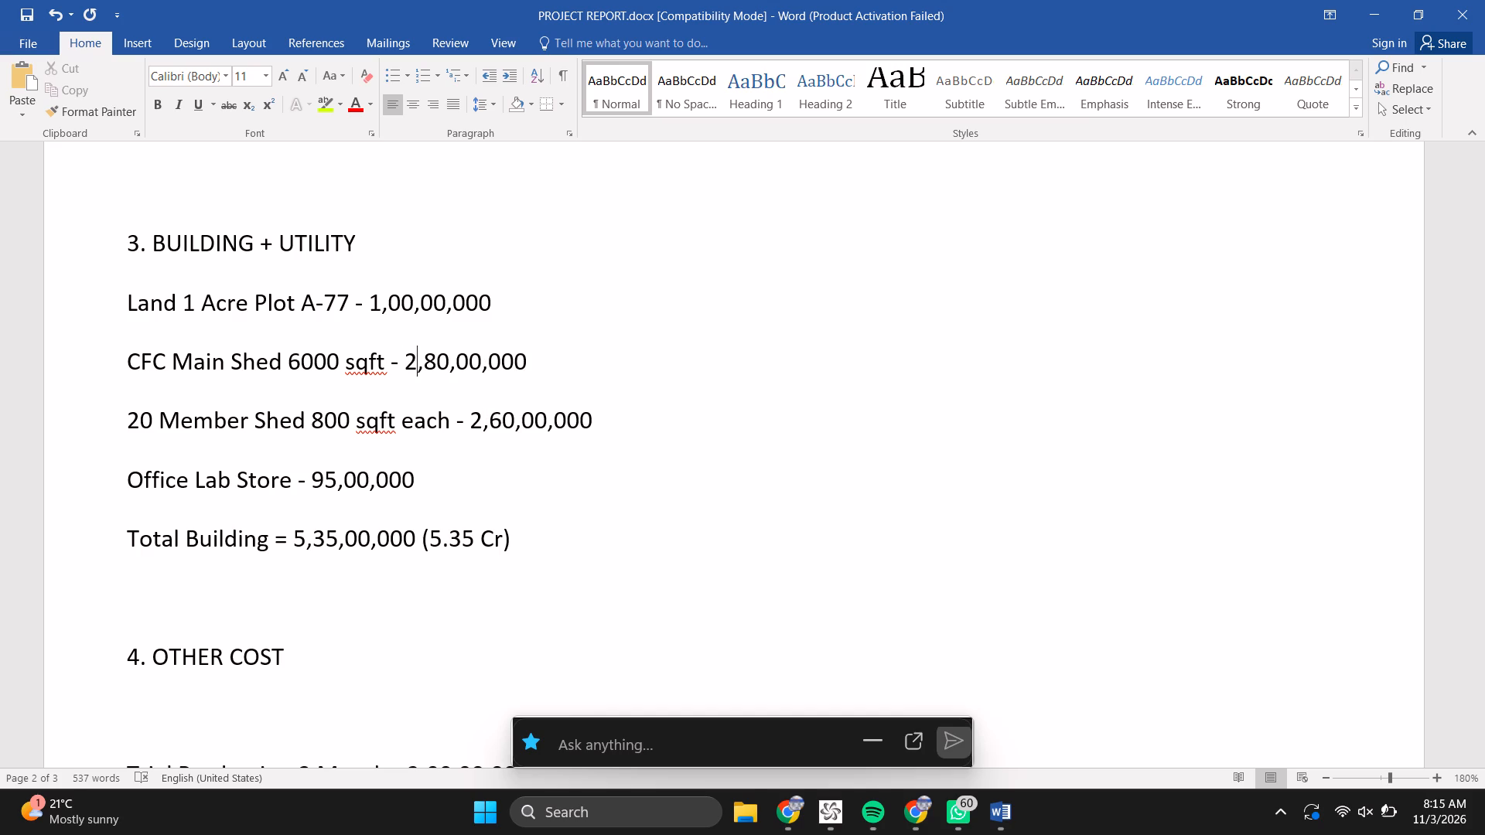
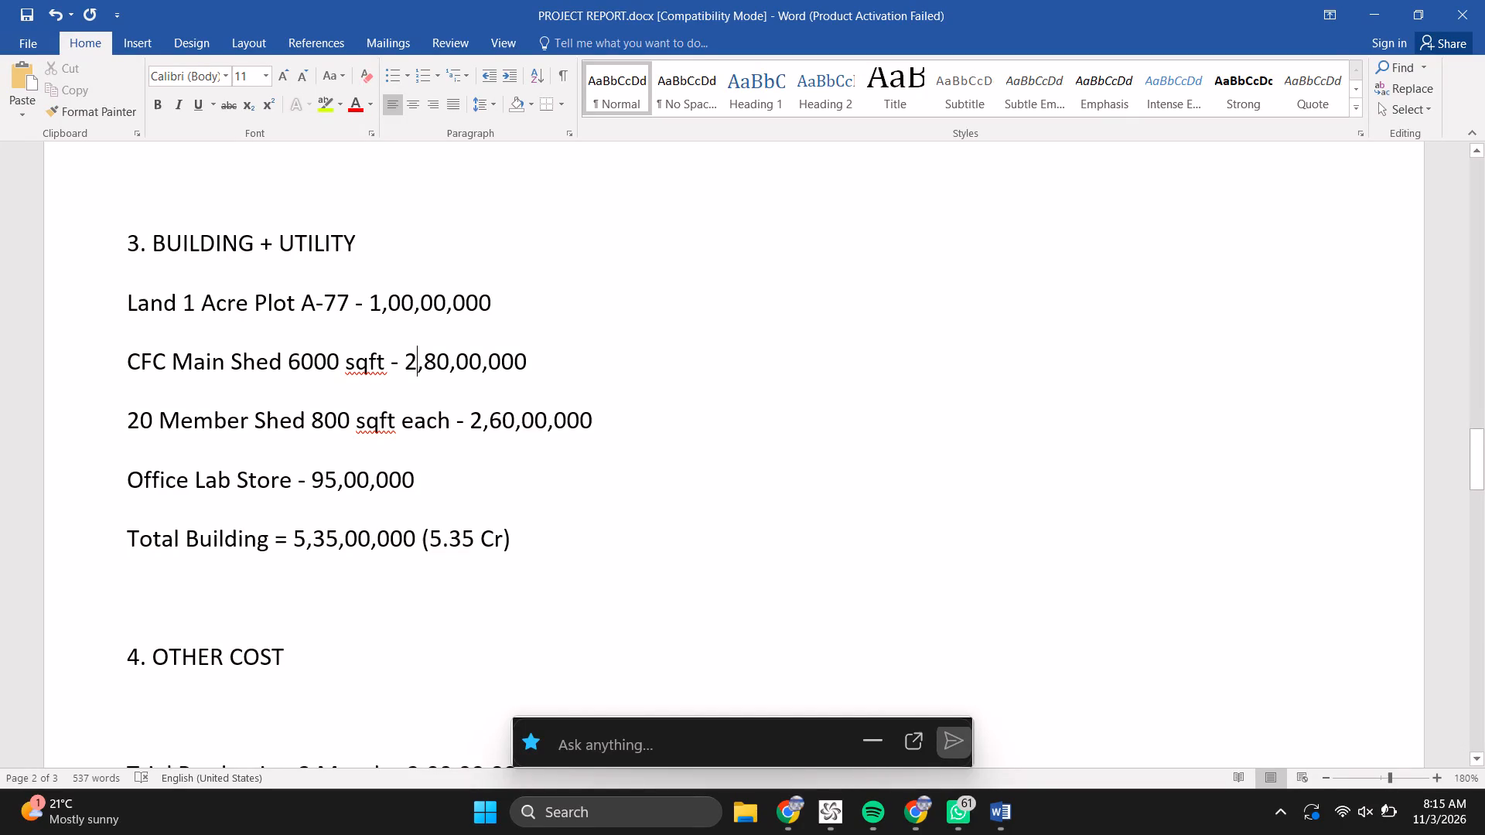
Clear the cost amount from the "Land 1 Acre Plot A-77" line under BUILDING + UTILITY, keeping the description and dash.
left_click(496, 301)
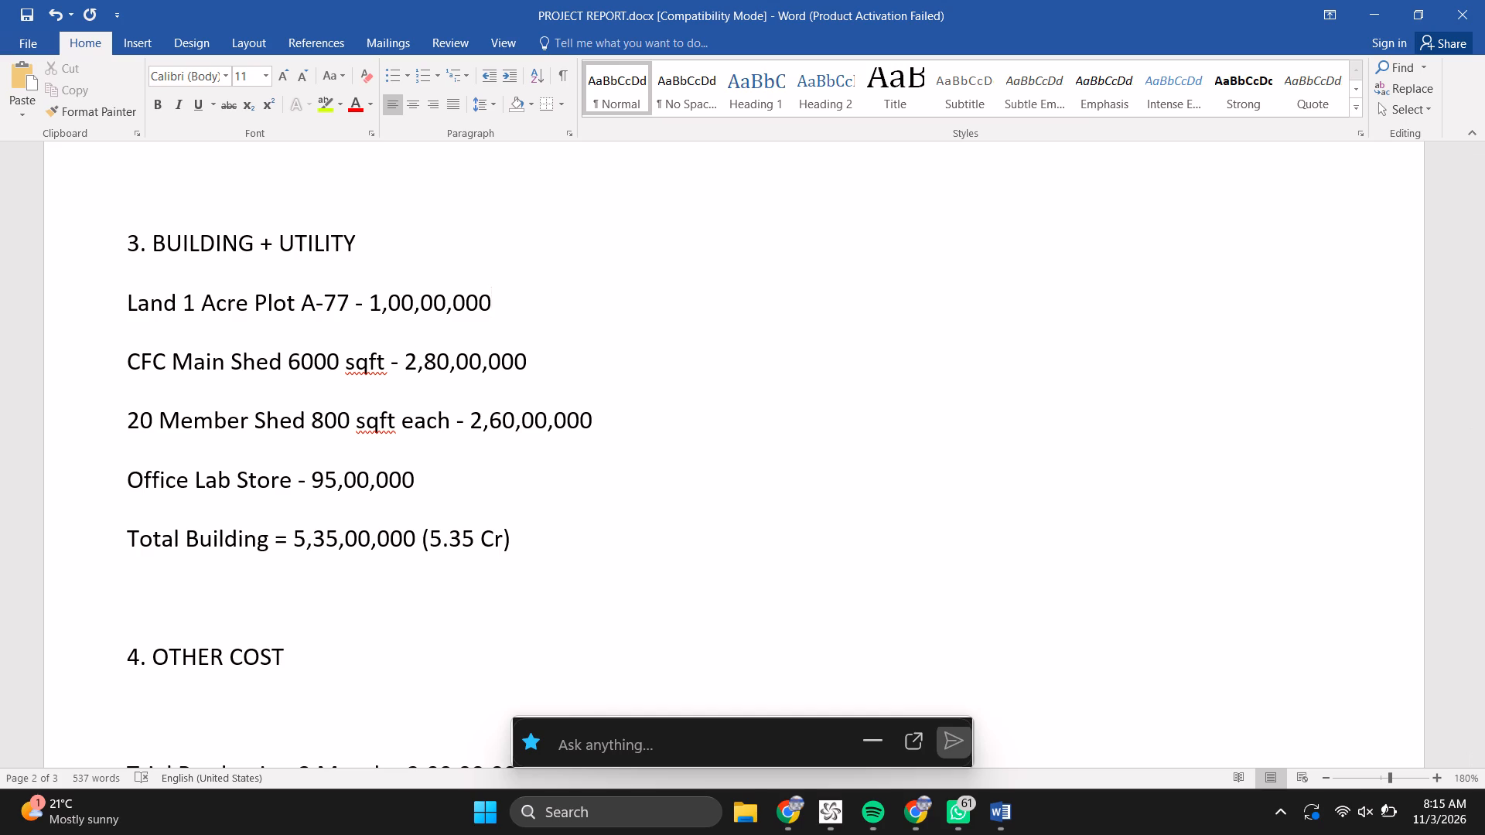
key("BackSpace")
key("BackSpace")
key("BackSpace")
key("BackSpace")
key("BackSpace")
key("BackSpace")
key("BackSpace")
key("BackSpace")
key("BackSpace")
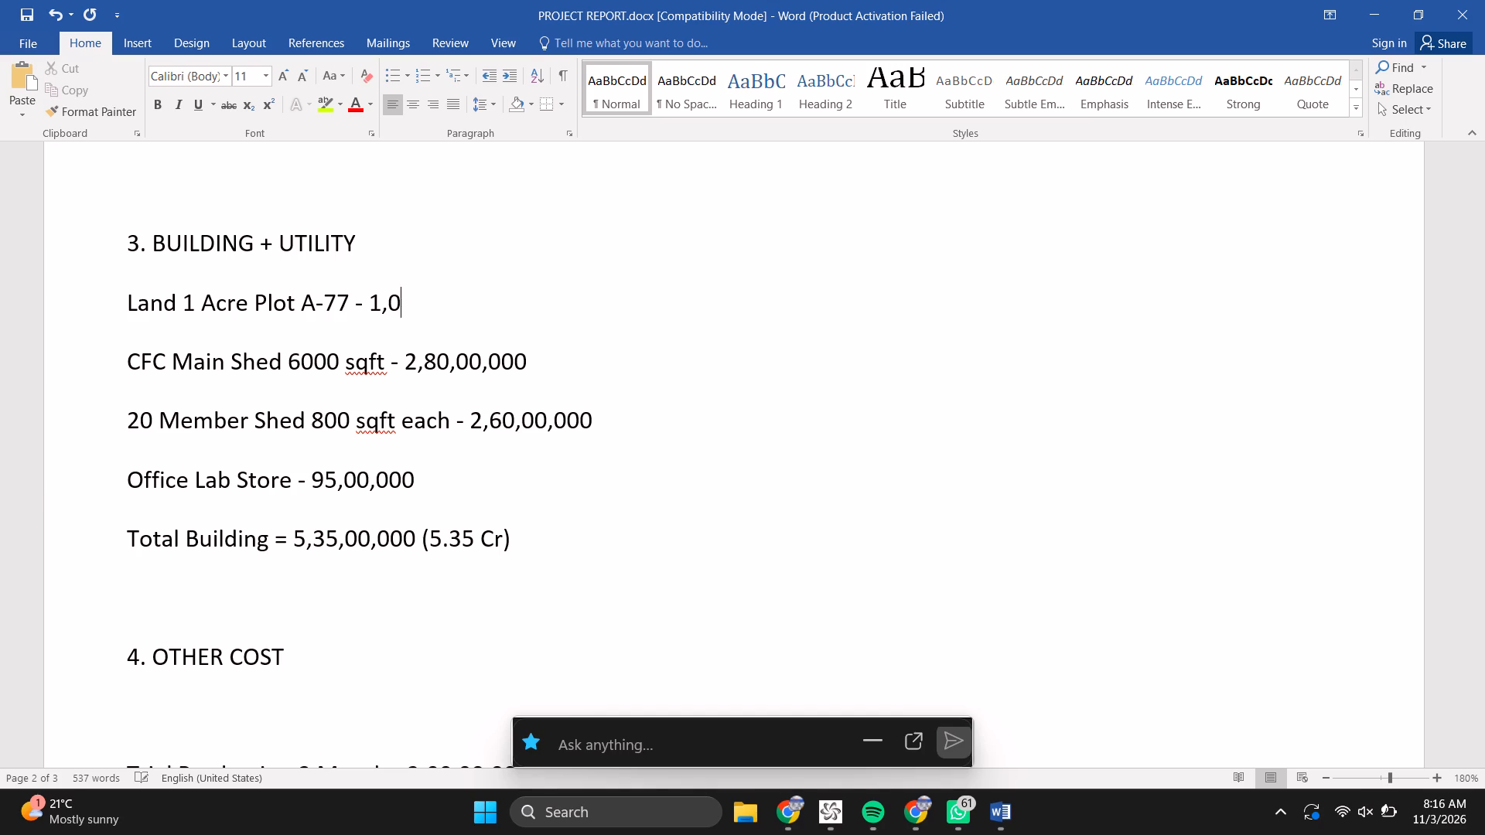
key("BackSpace")
key("BackSpace")
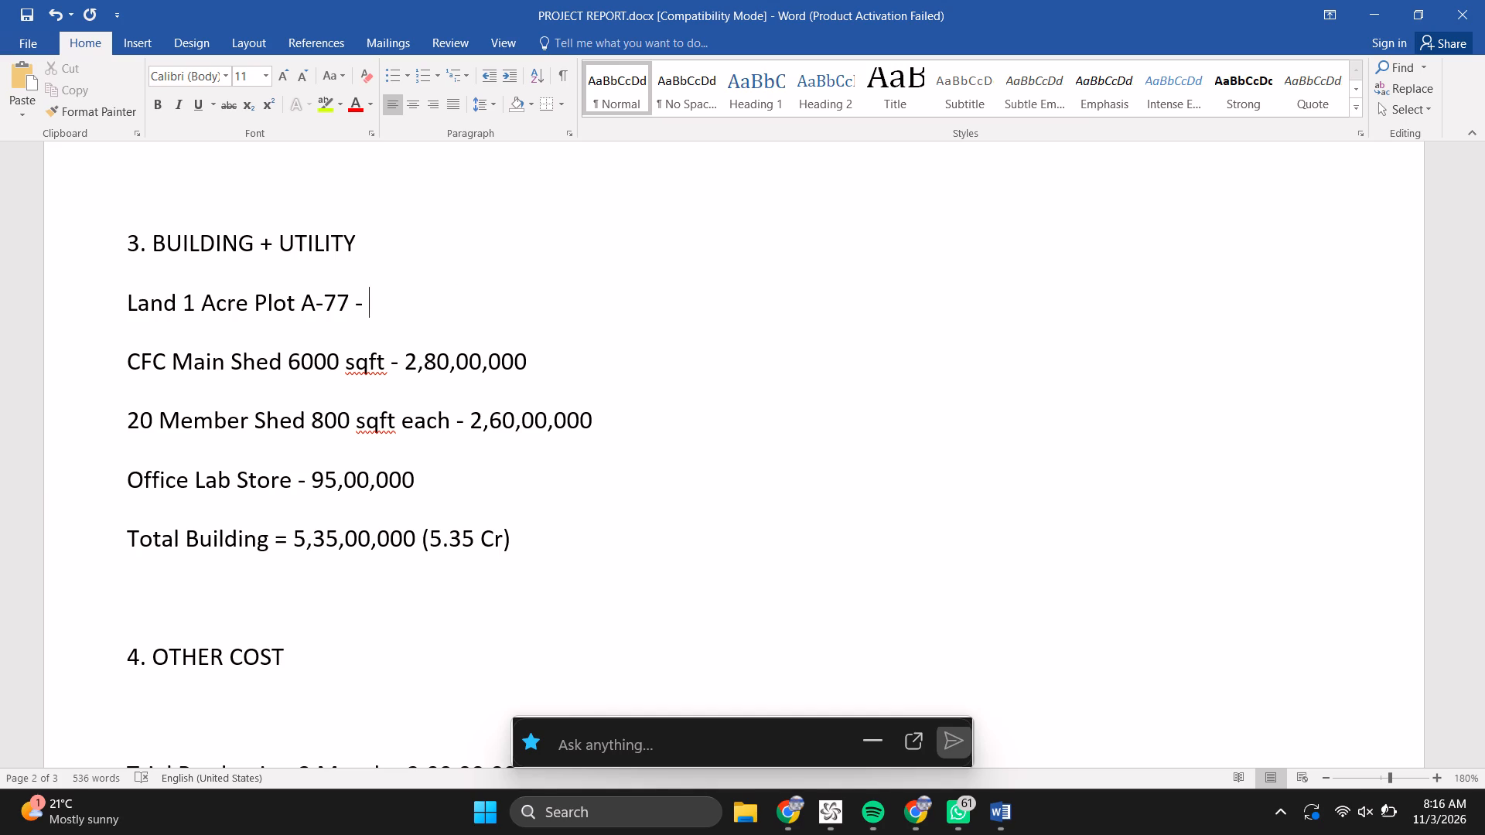
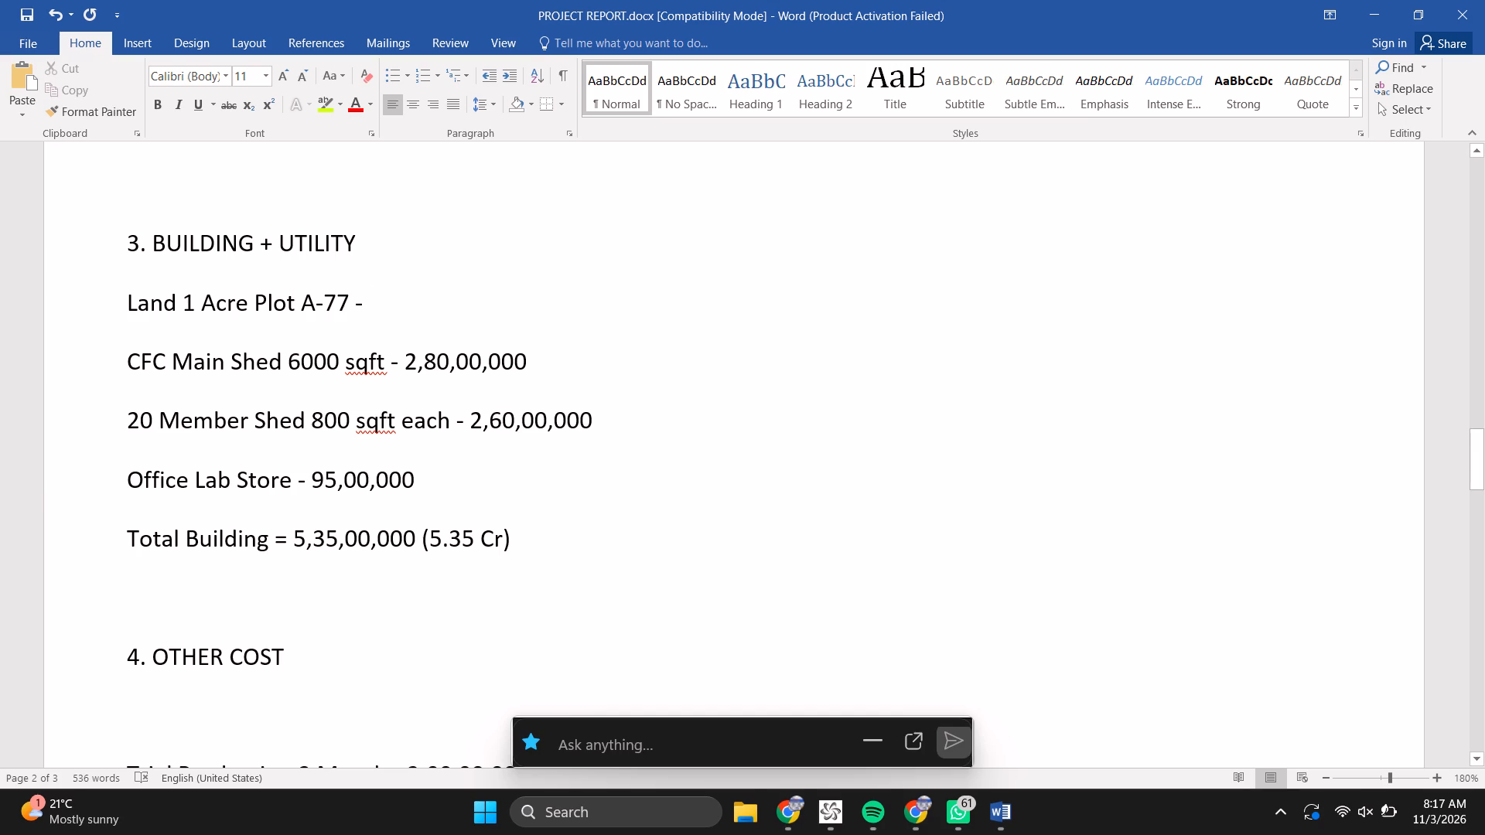
Change the cost of the "20 Member Shed 800 sqft each" line under BUILDING + UTILITY to 1,60,00,000.
left_click(478, 414)
key("BackSpace")
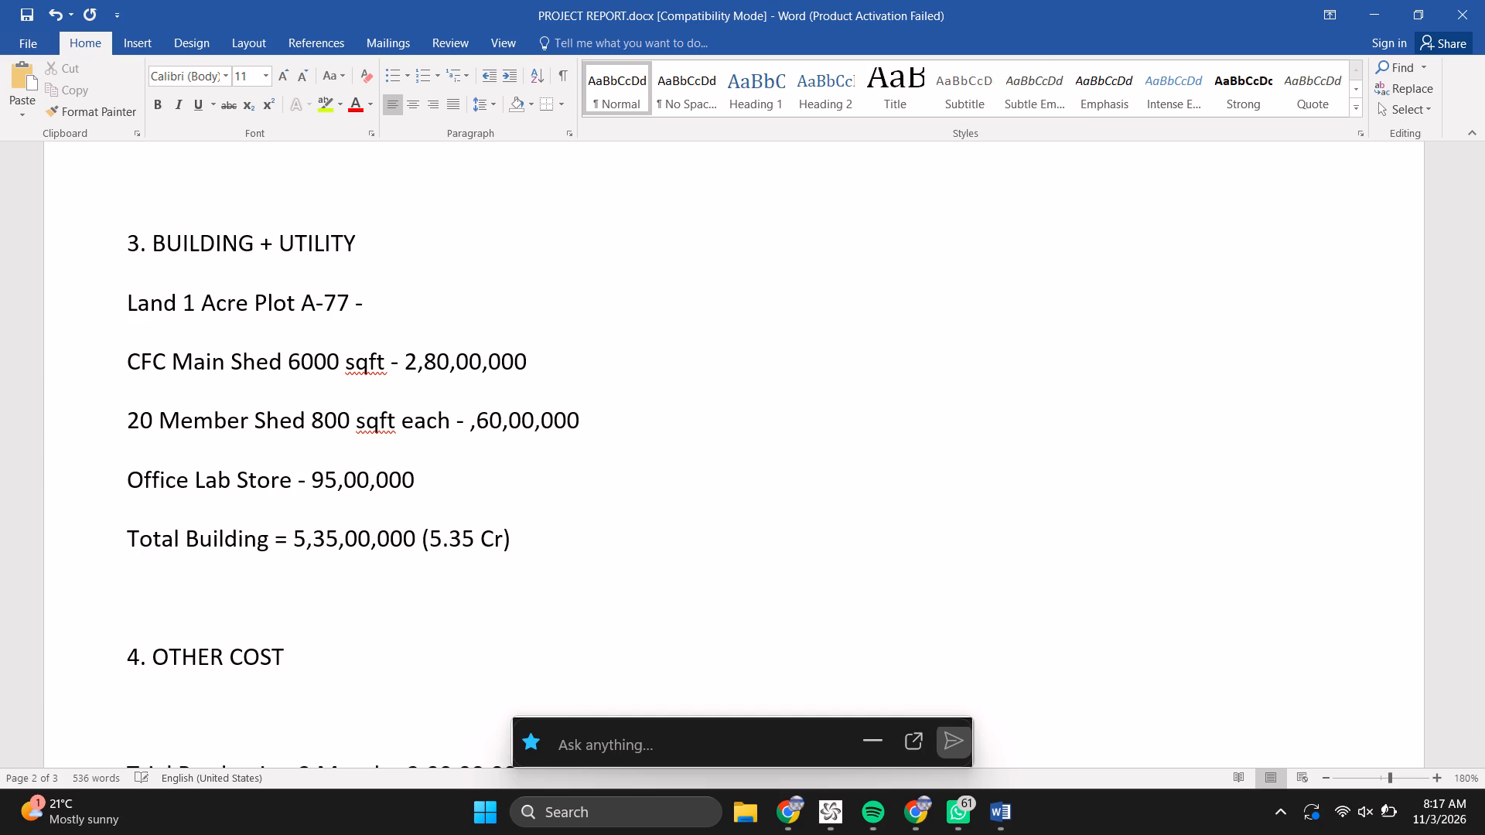
key("1")
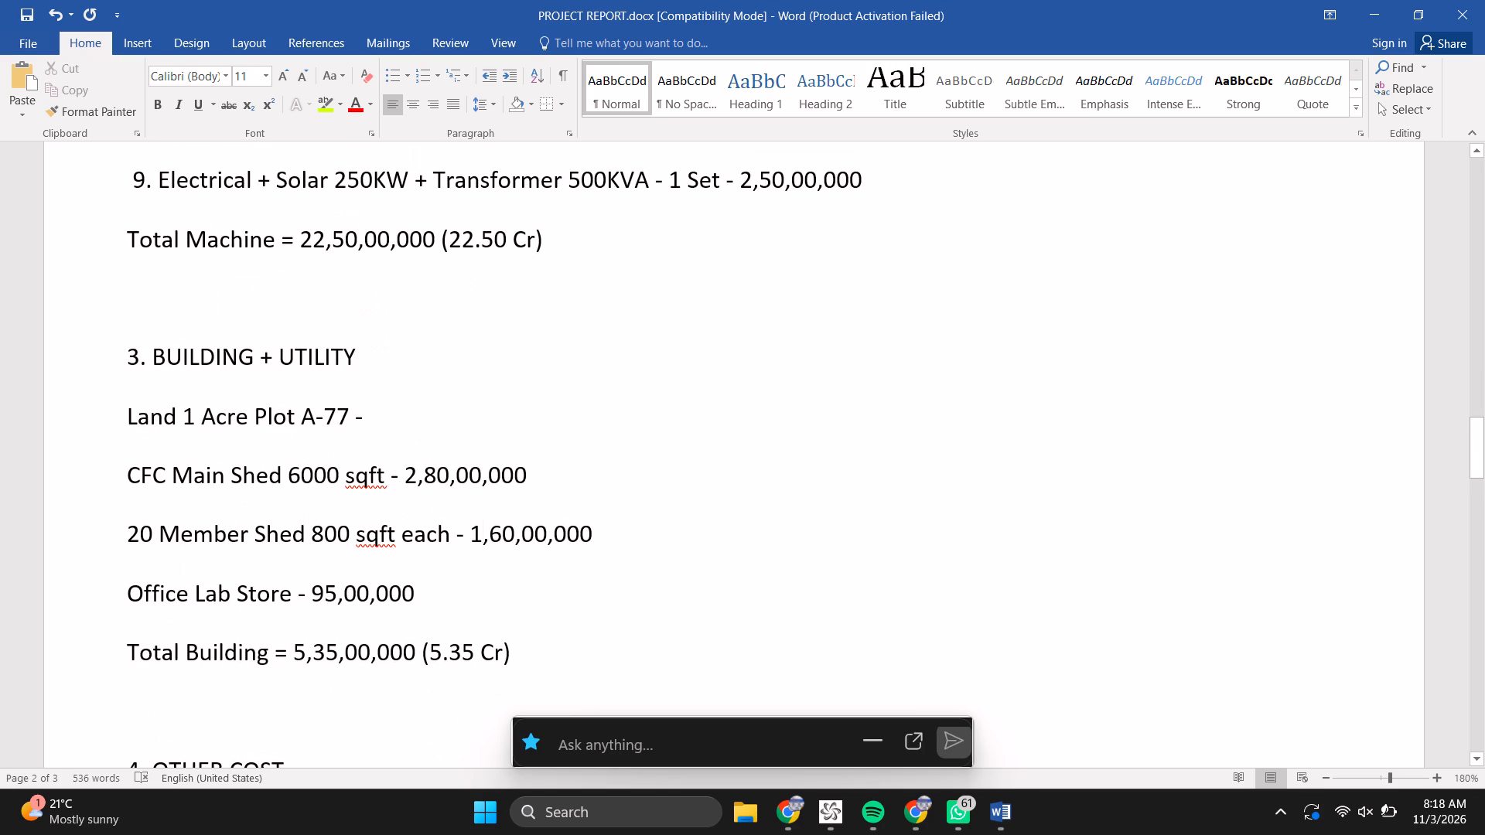
Review the report from the building costs through PRODUCTION & PROFIT, and return to the title on the first page.
scroll(309, 573, "down", 1)
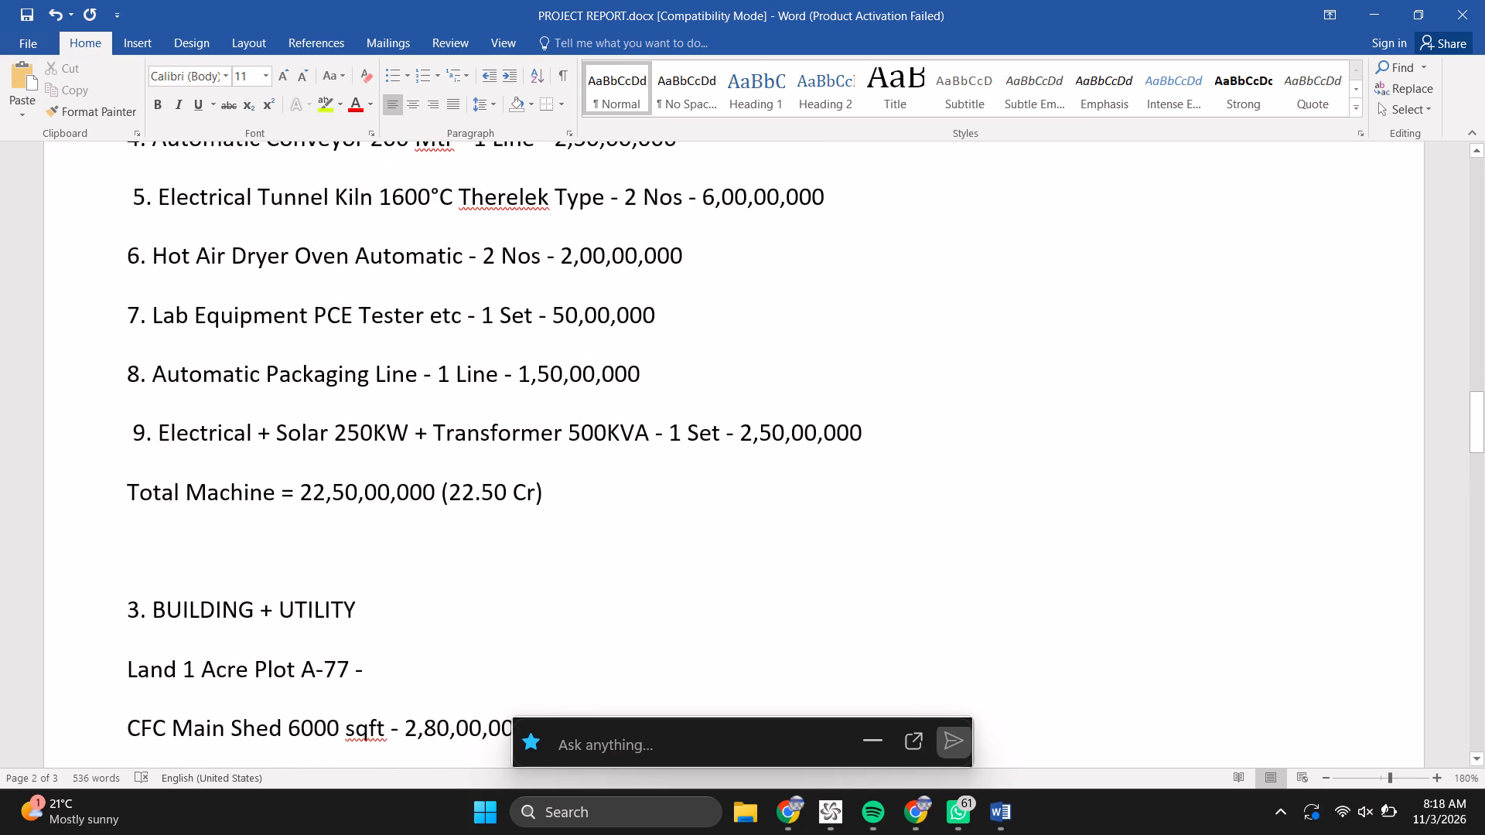
scroll(309, 573, "down", 2)
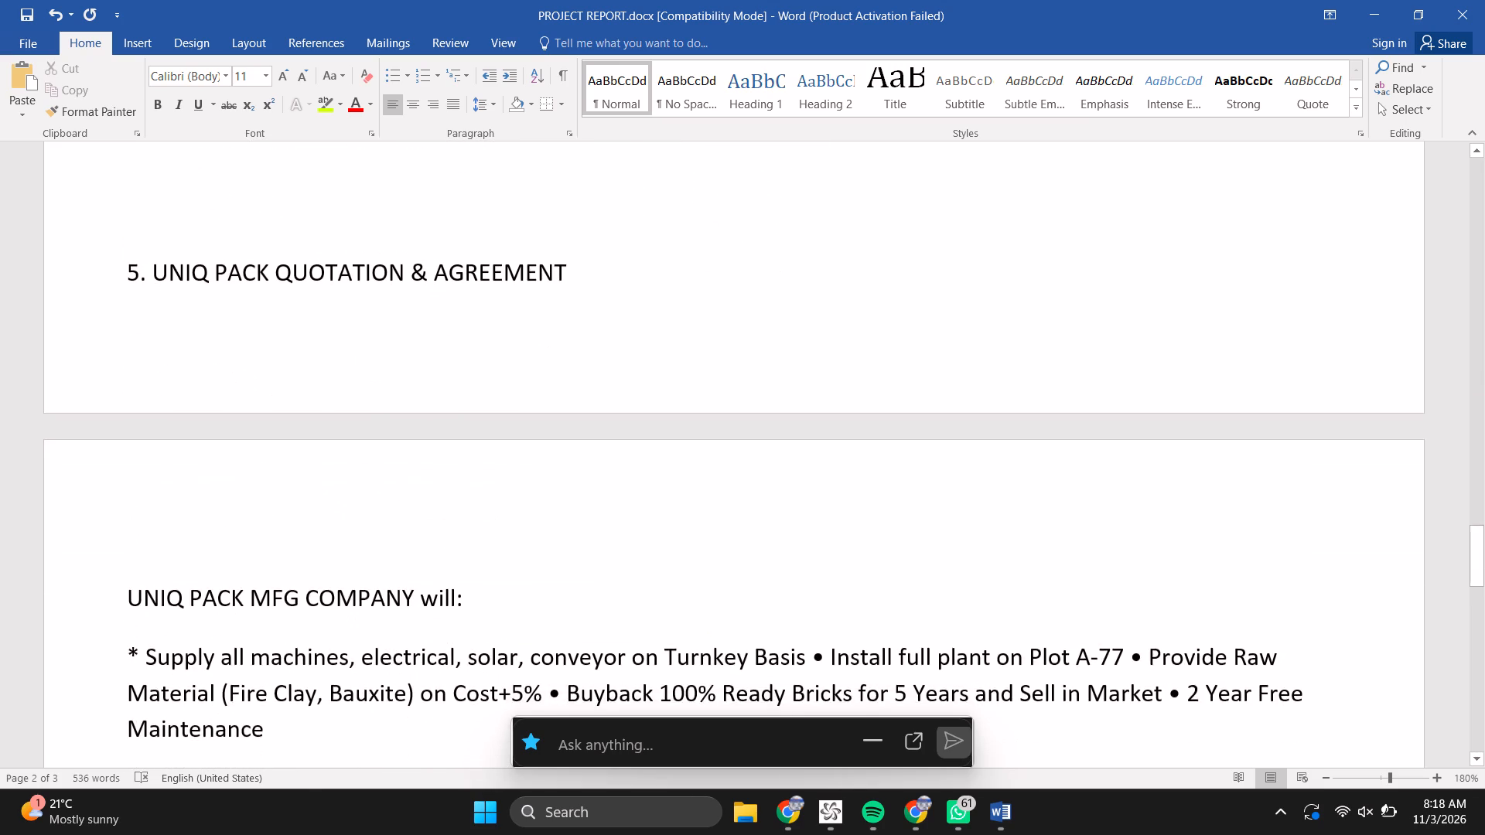
scroll(309, 573, "down", 2)
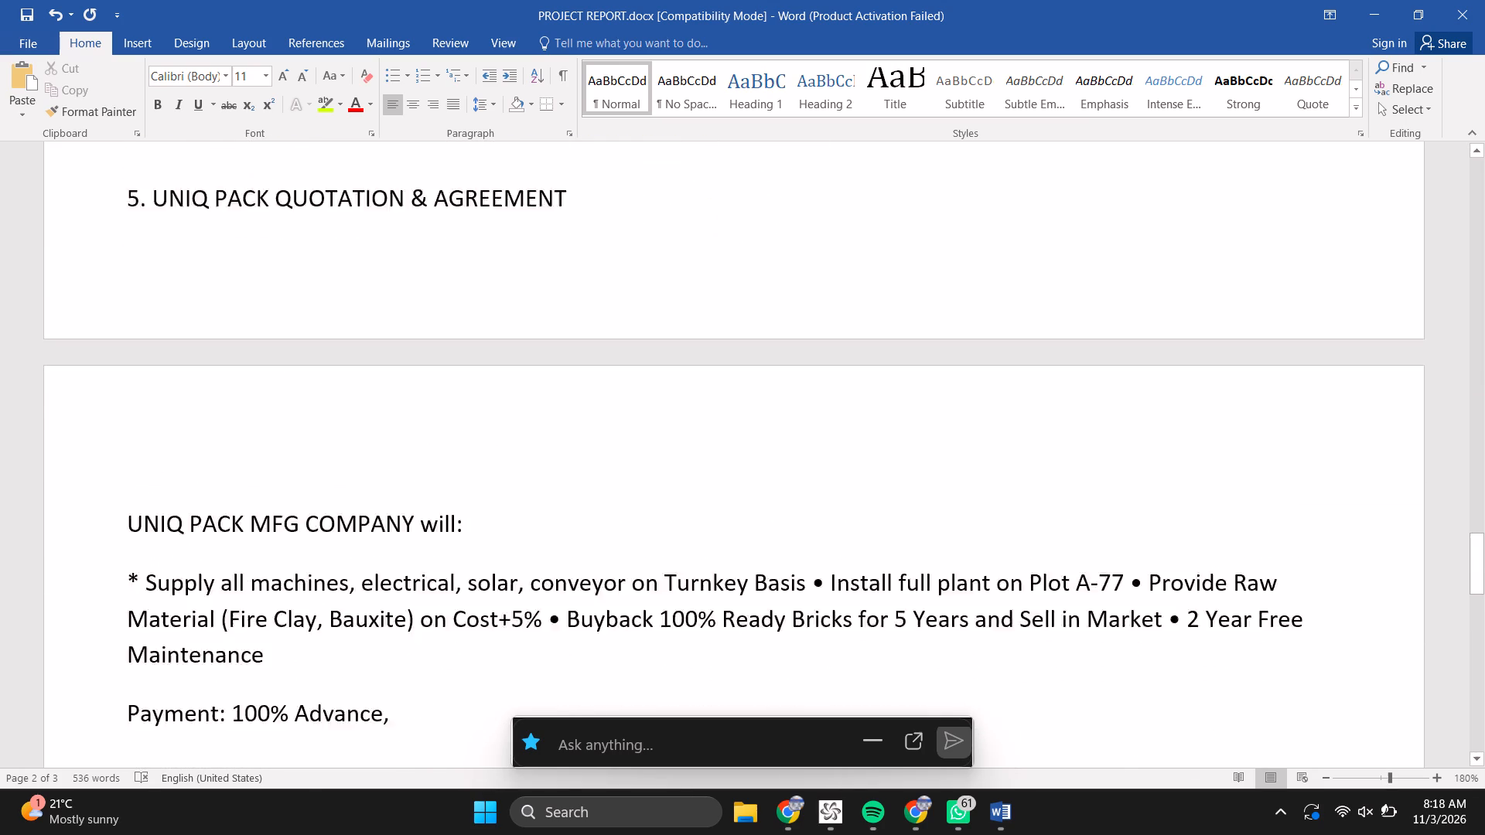
scroll(309, 573, "down", 3)
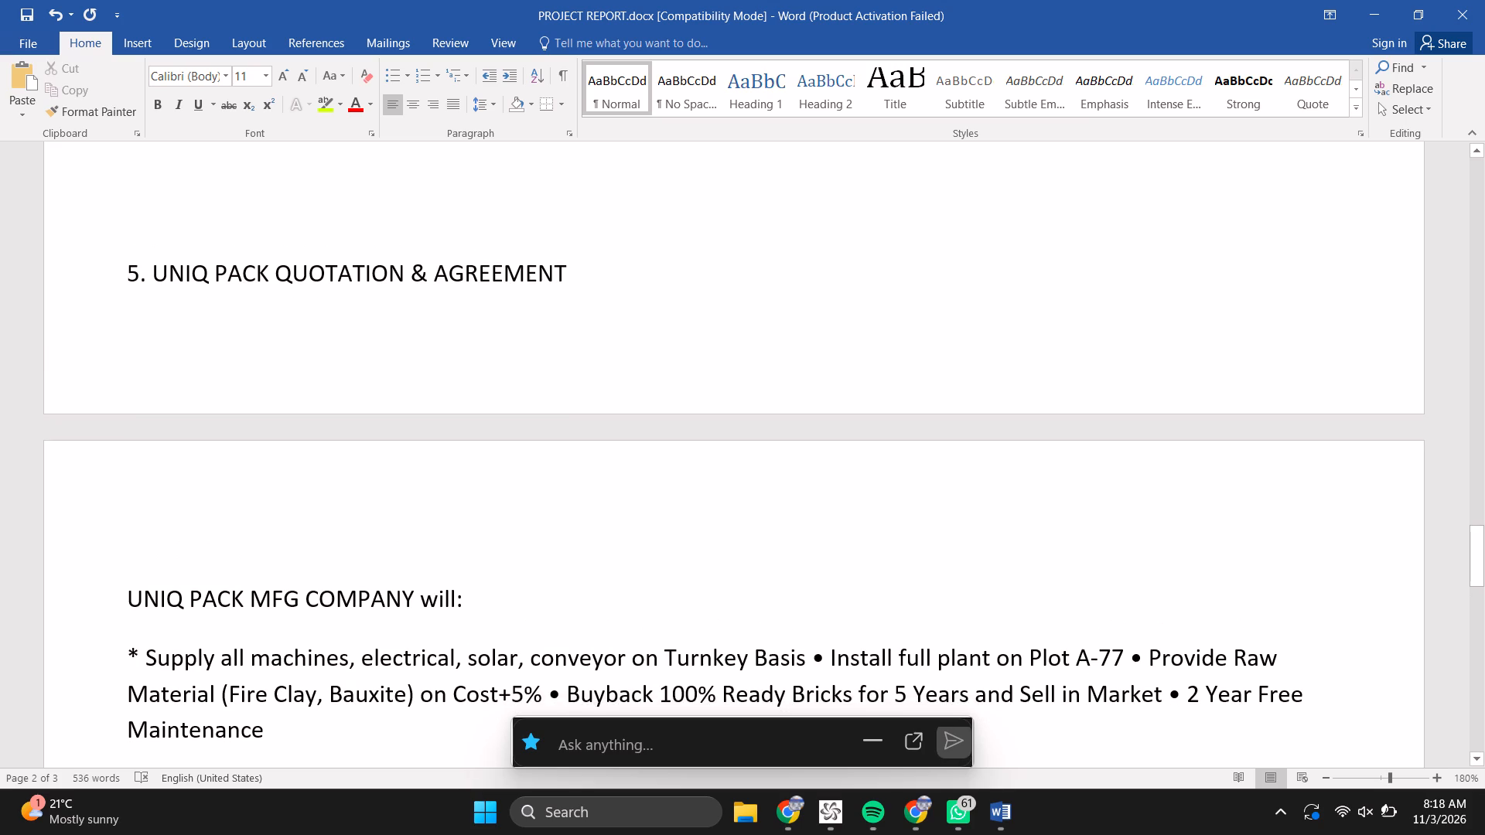
scroll(309, 573, "down", 1)
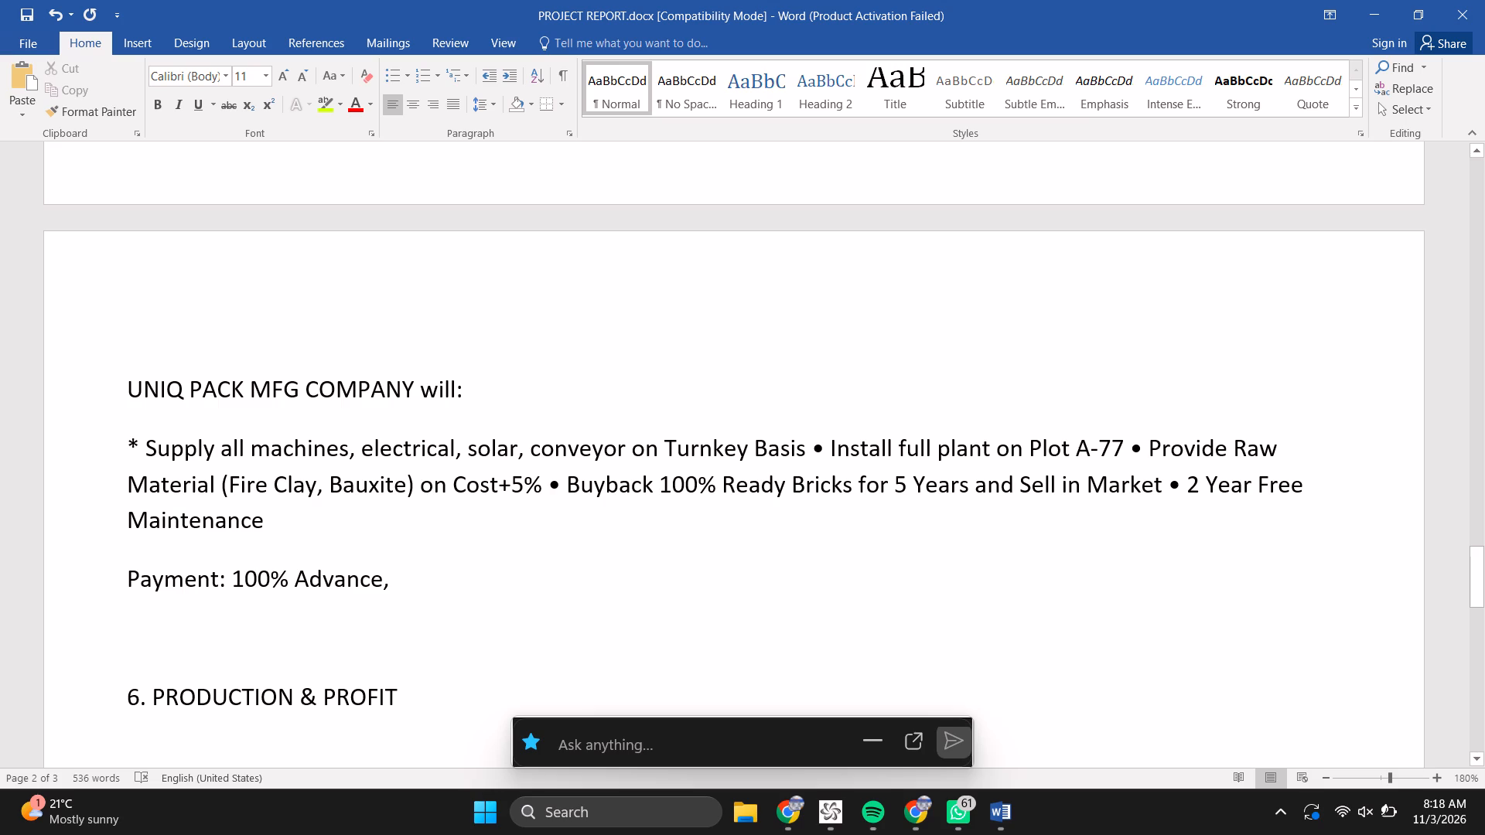
scroll(364, 532, "down", 1)
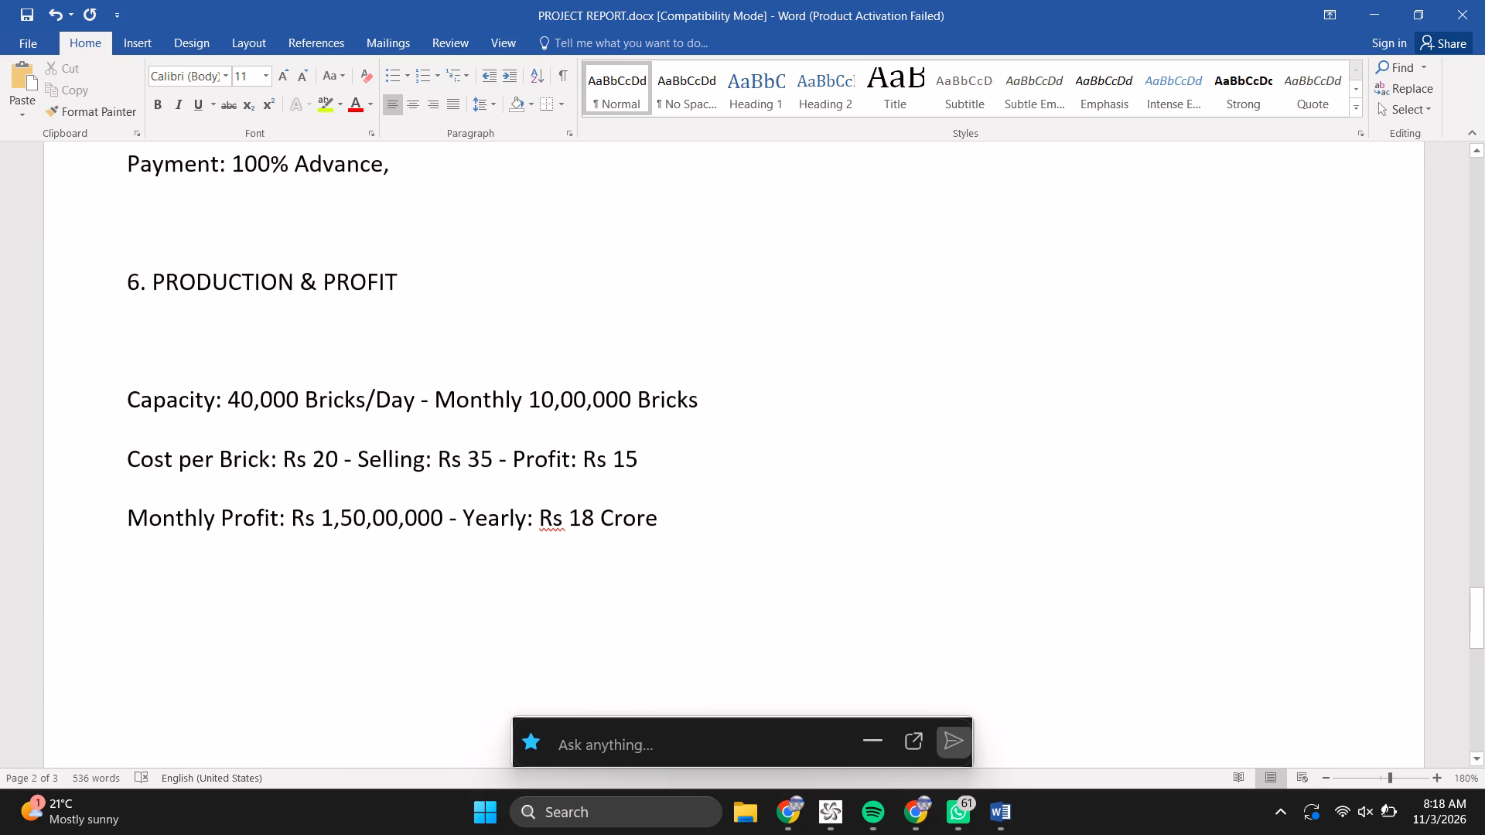
scroll(364, 532, "down", 1)
scroll(809, 408, "up", 1)
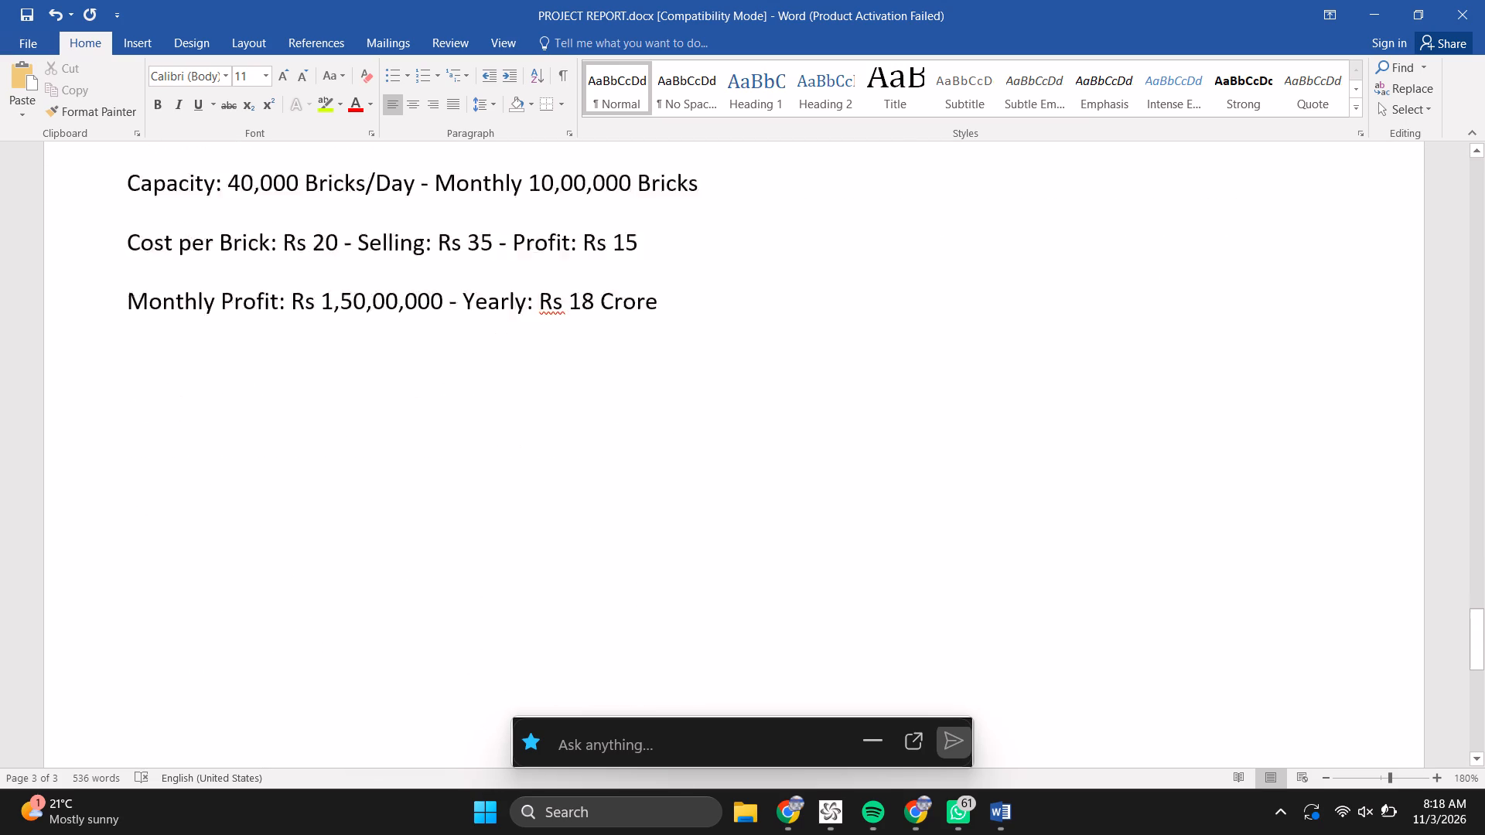
scroll(809, 408, "up", 4)
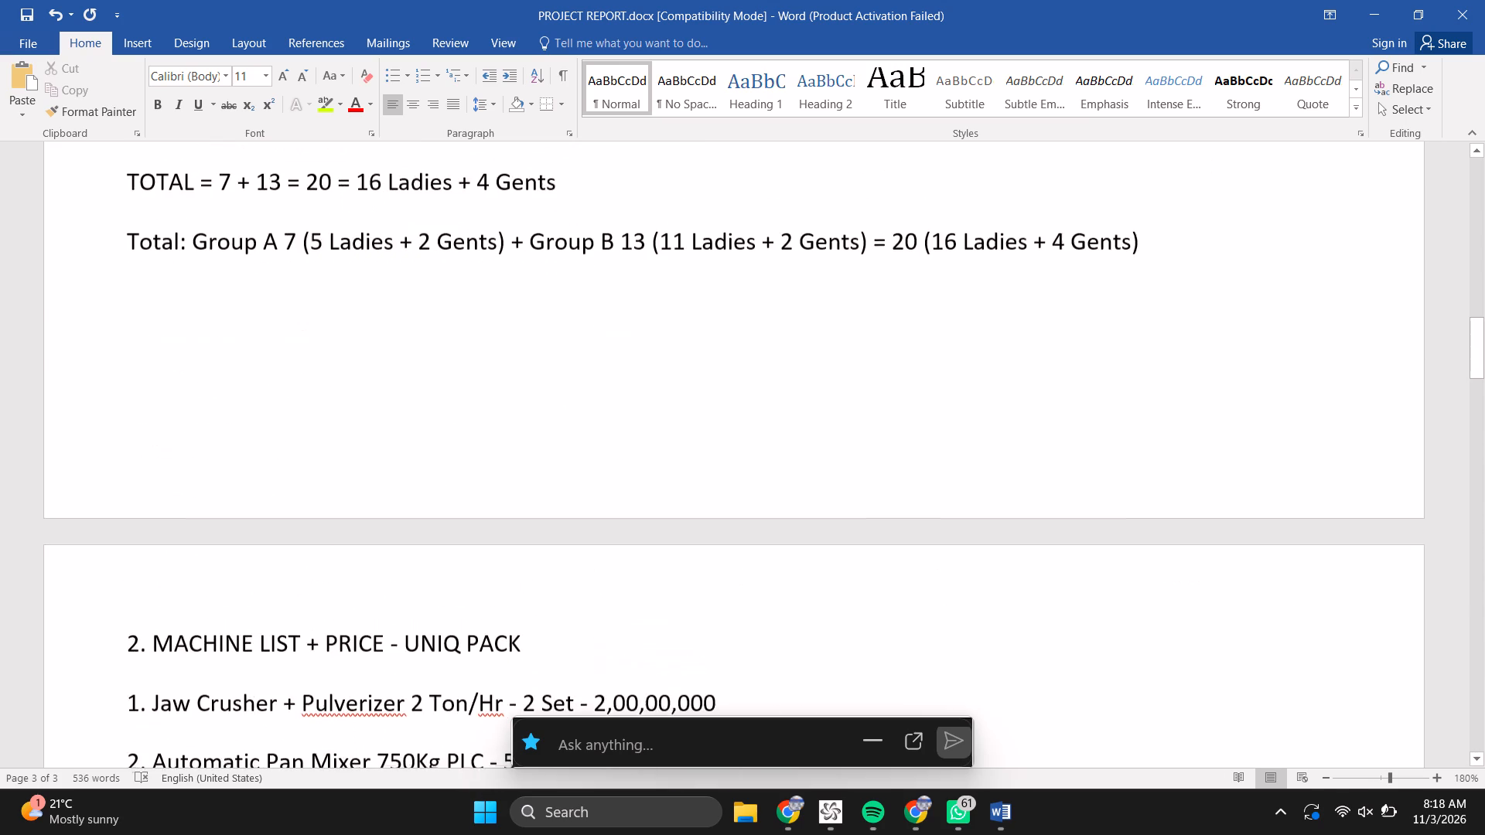
scroll(809, 408, "up", 6)
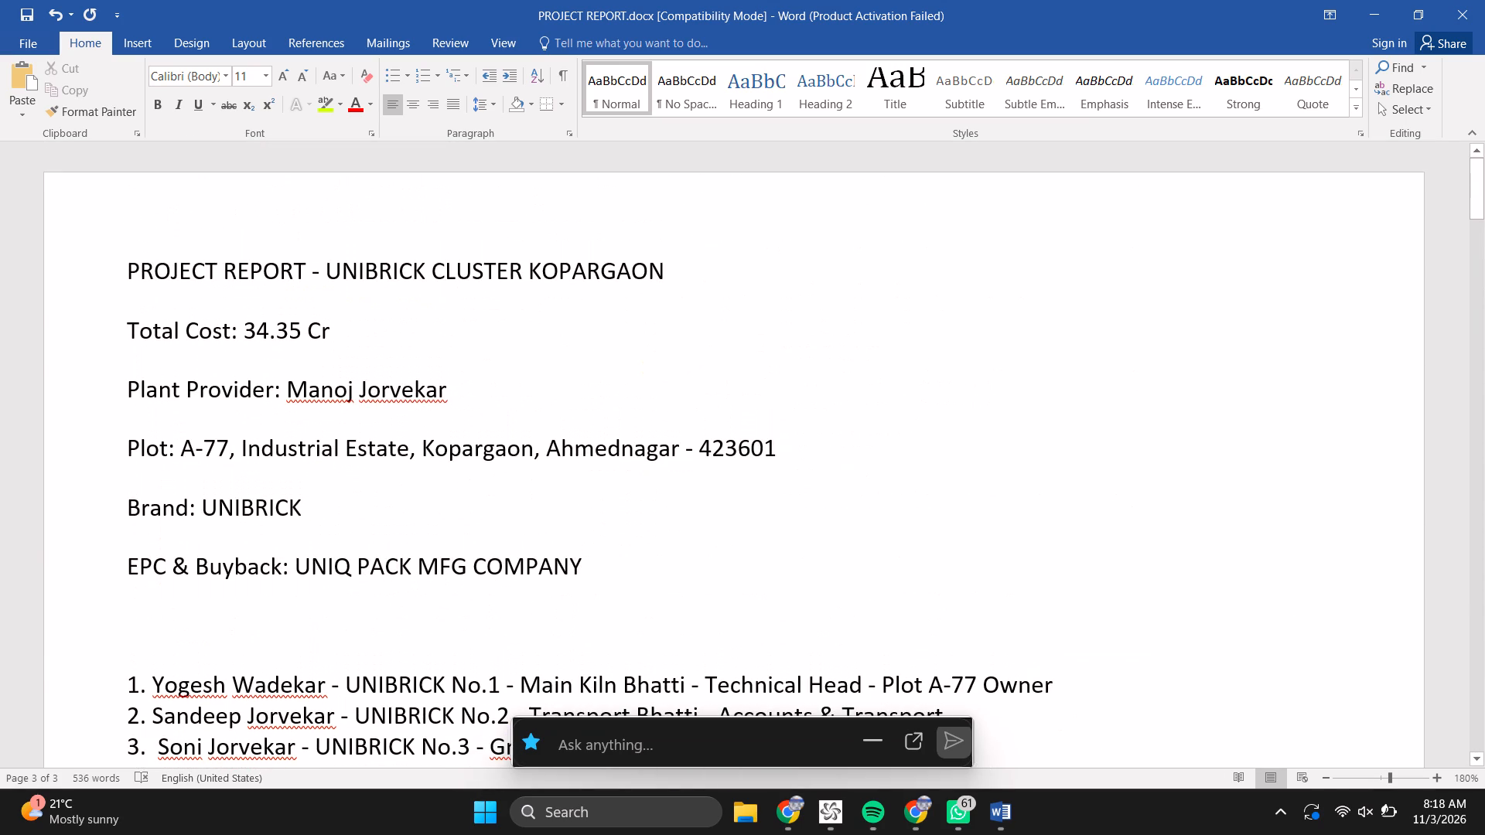
scroll(809, 408, "up", 1)
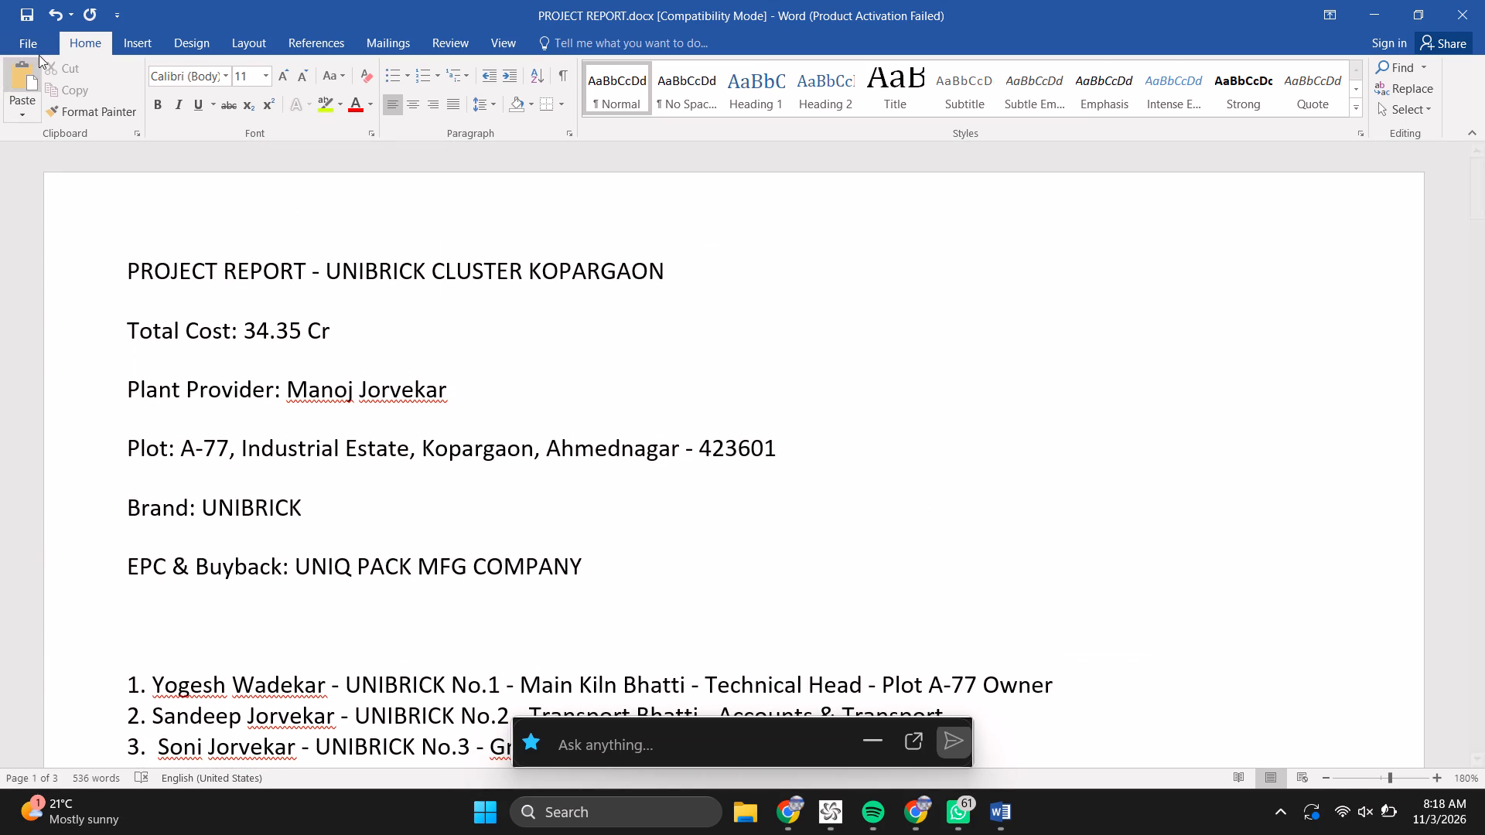
Start saving the report as a new file in the Documents folder on this PC.
left_click(32, 43)
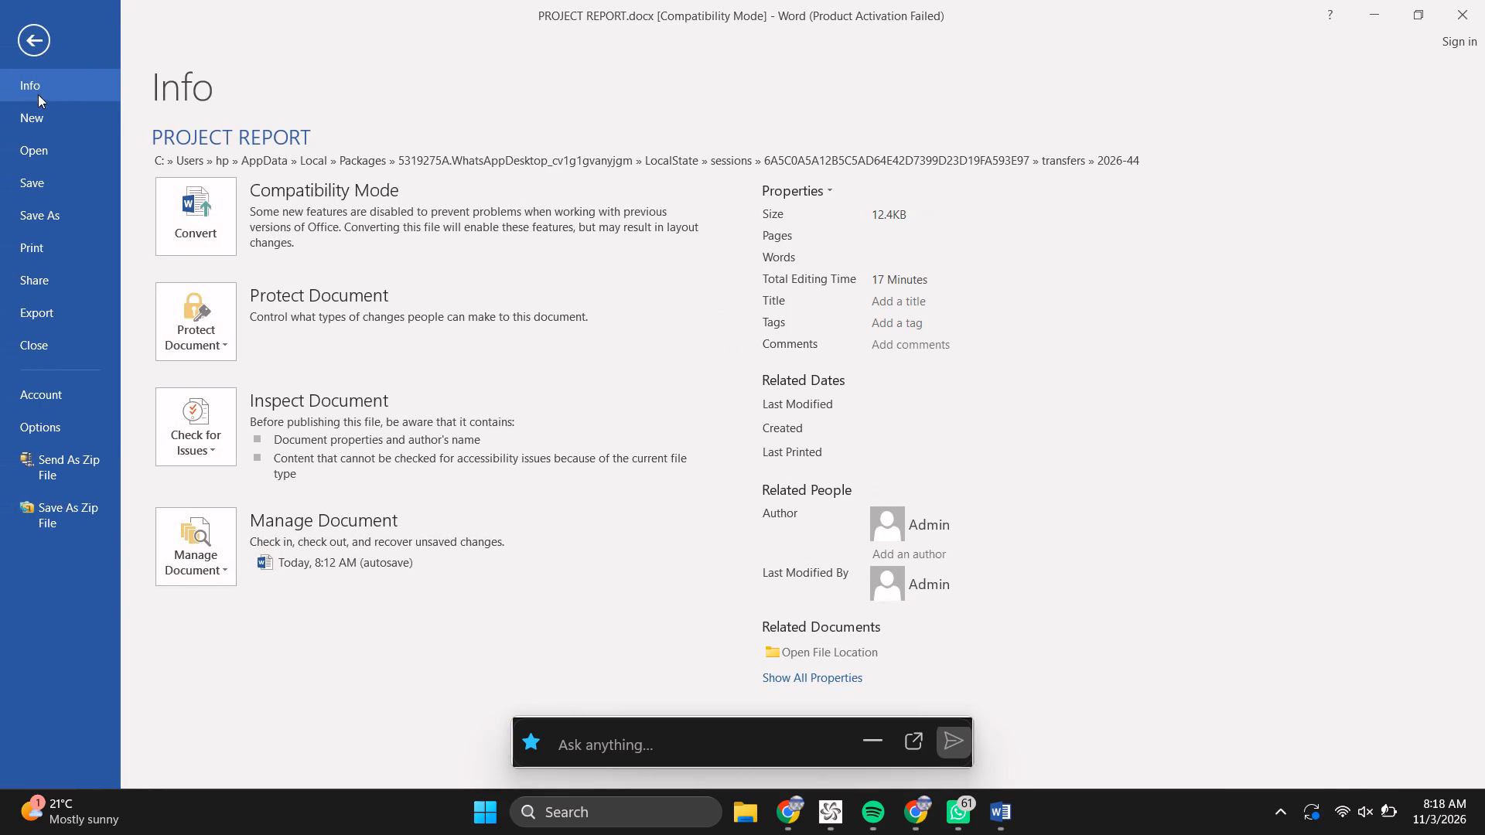
left_click(39, 208)
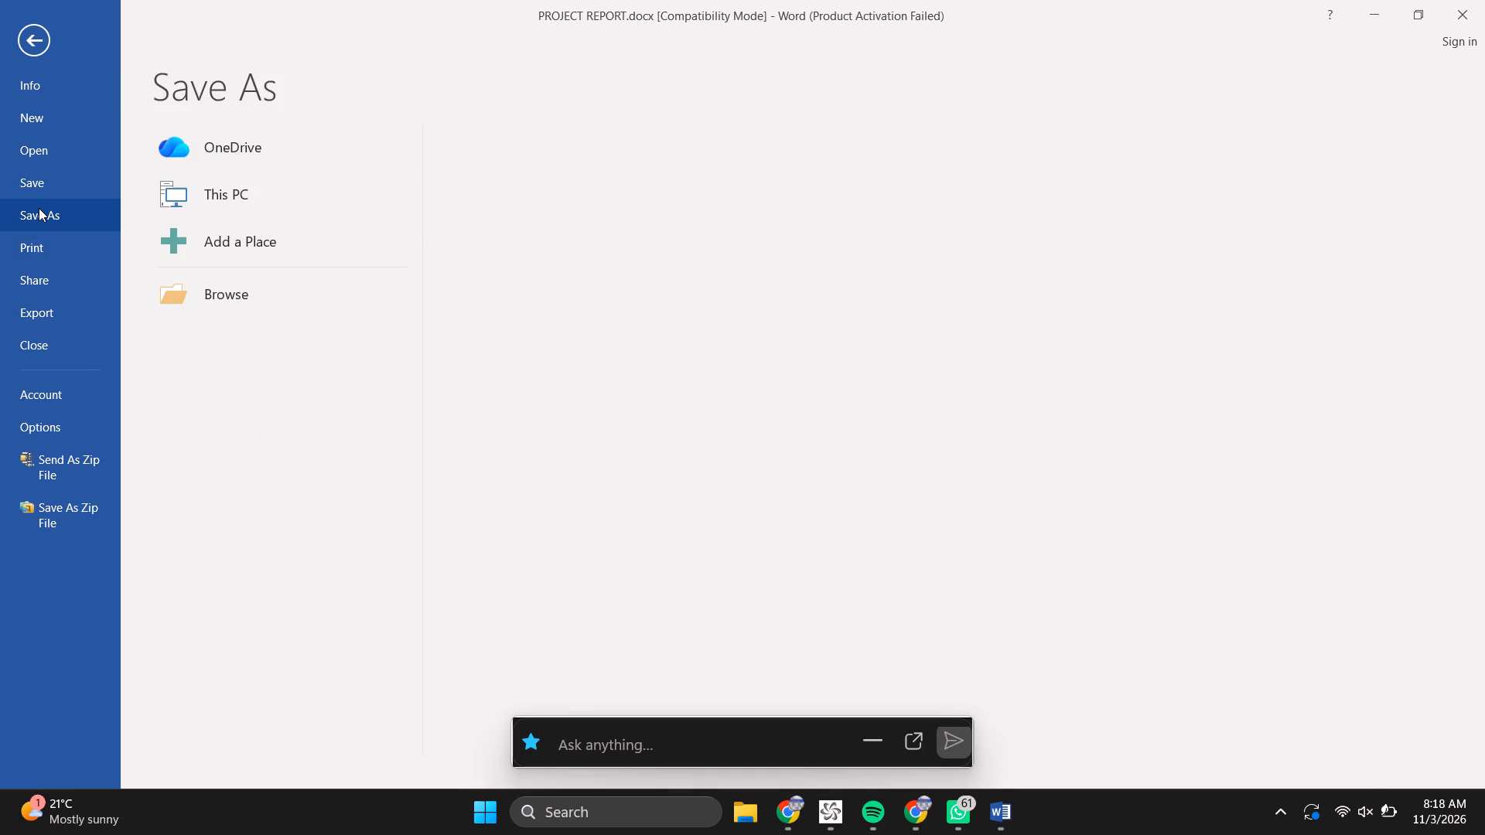
left_click(251, 183)
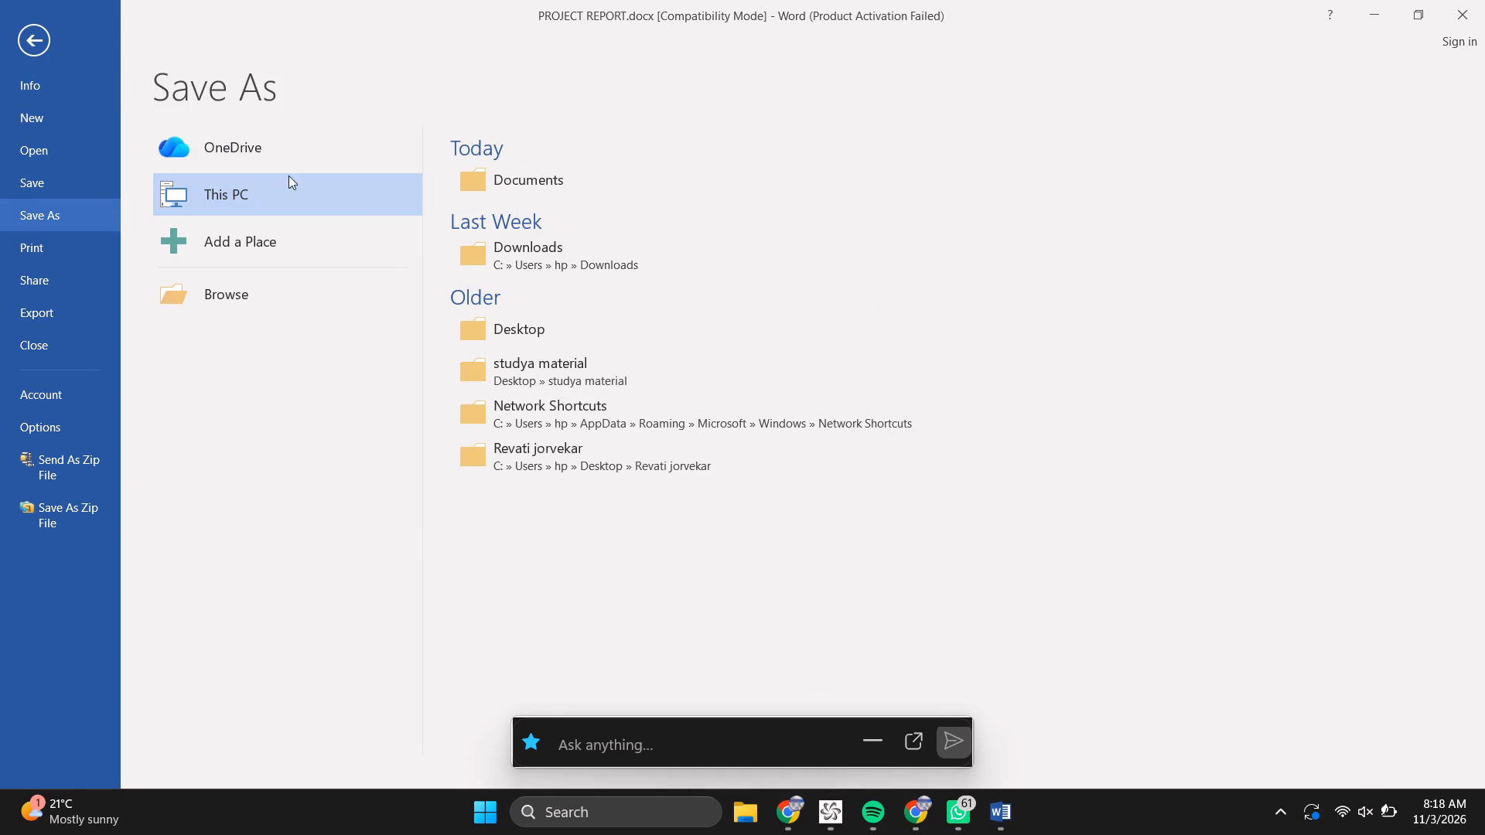
left_click(530, 184)
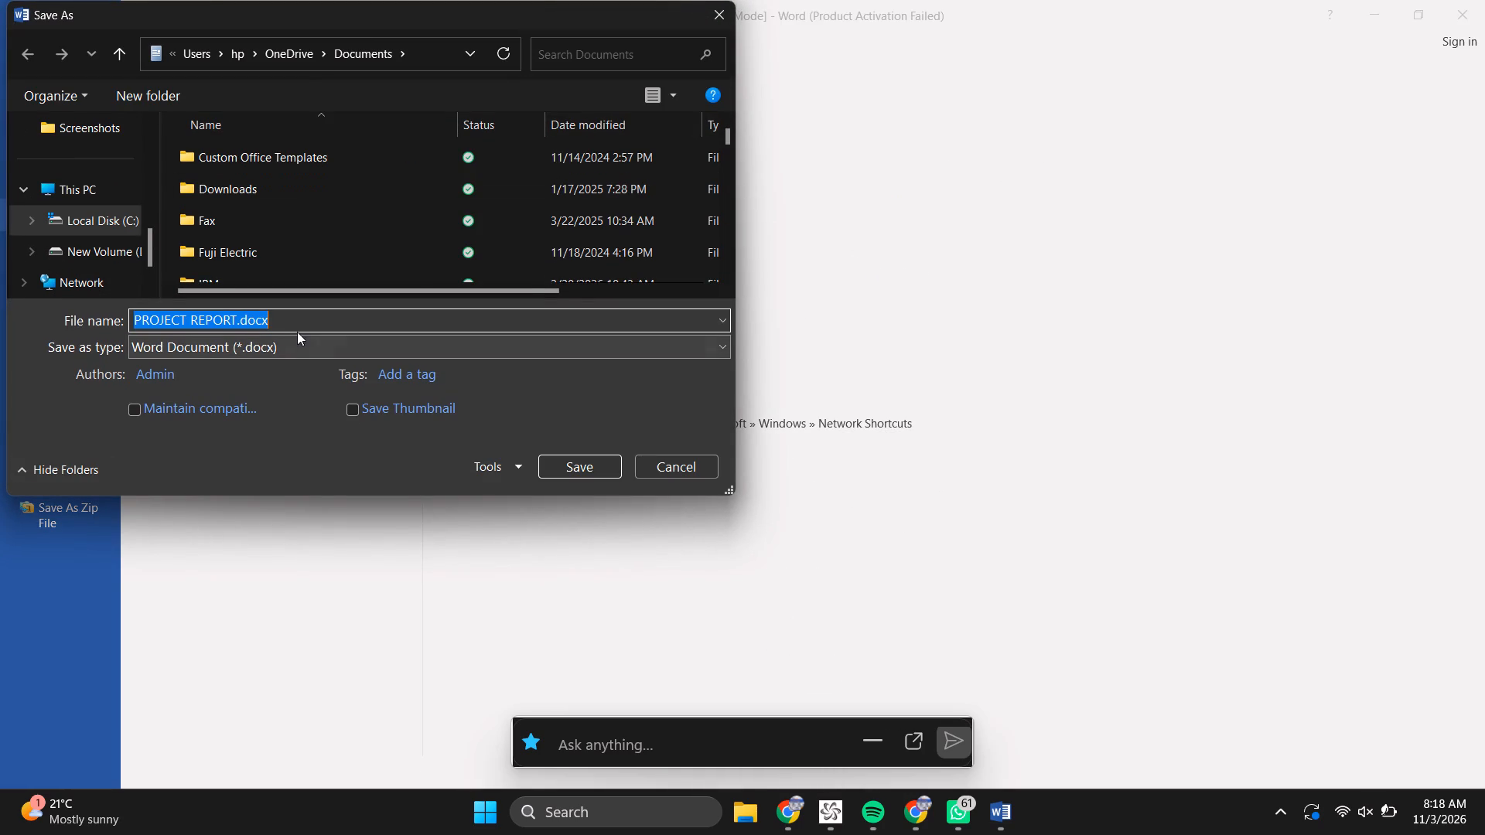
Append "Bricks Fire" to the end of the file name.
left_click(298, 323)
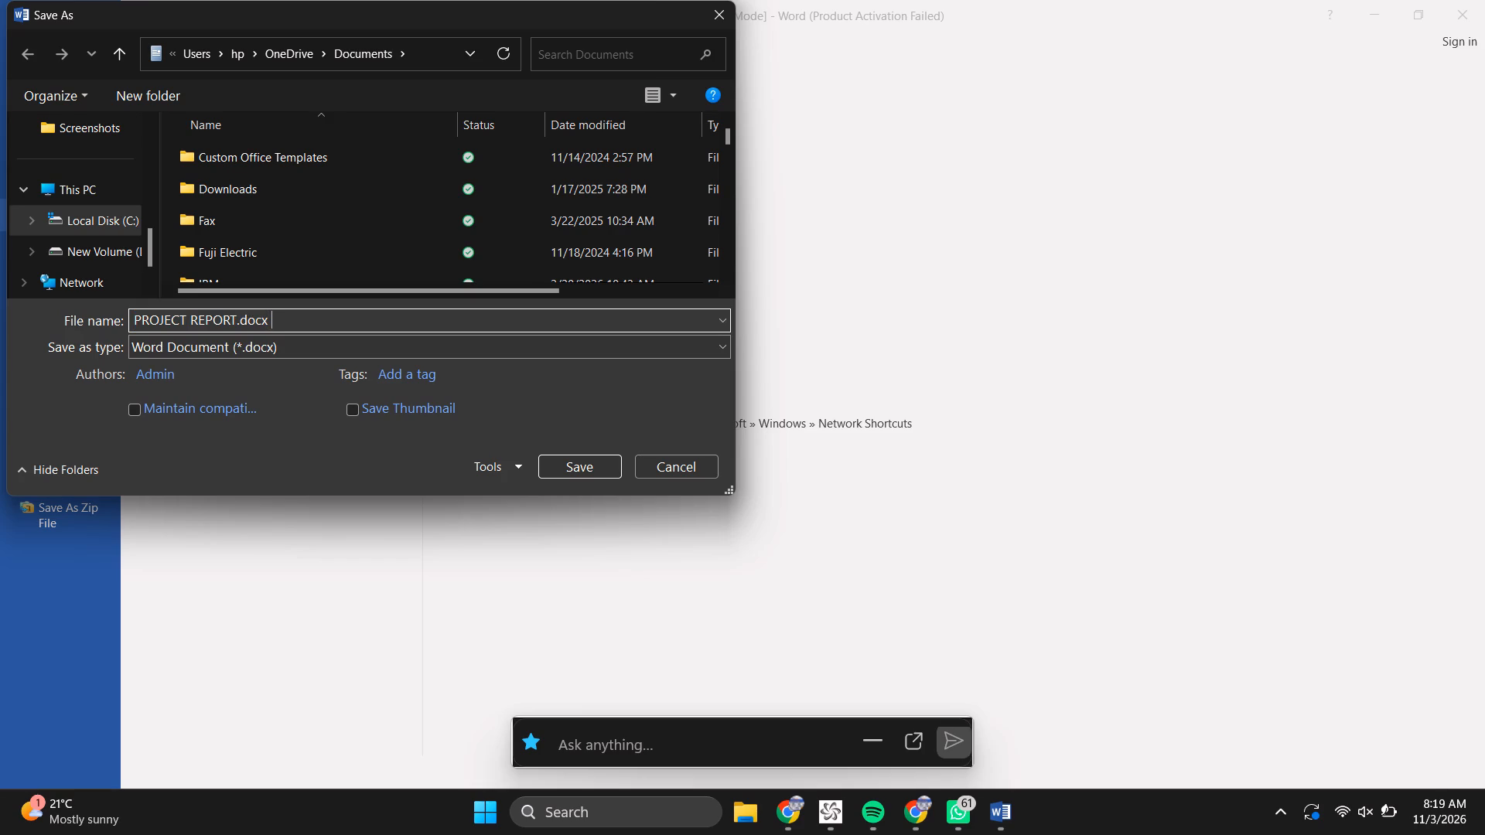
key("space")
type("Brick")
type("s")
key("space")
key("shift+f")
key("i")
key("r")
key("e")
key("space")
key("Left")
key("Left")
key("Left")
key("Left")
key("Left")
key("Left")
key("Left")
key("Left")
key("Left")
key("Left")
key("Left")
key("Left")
Insert "Fire Bricks" in the file name between "PROJECT REPORT." and "docx".
left_click(239, 312)
key("space")
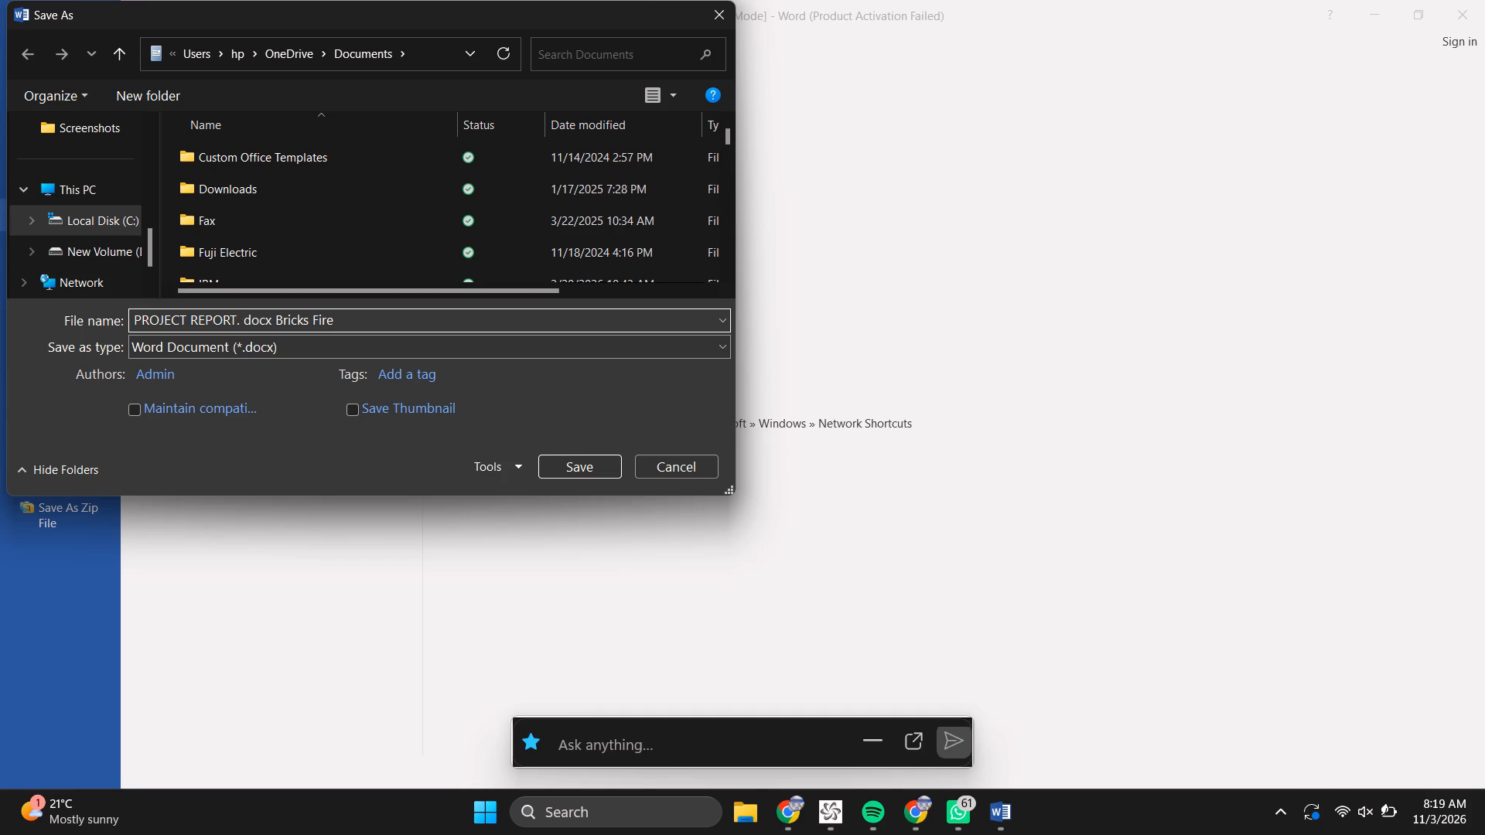
type("Fire Brick")
type("s")
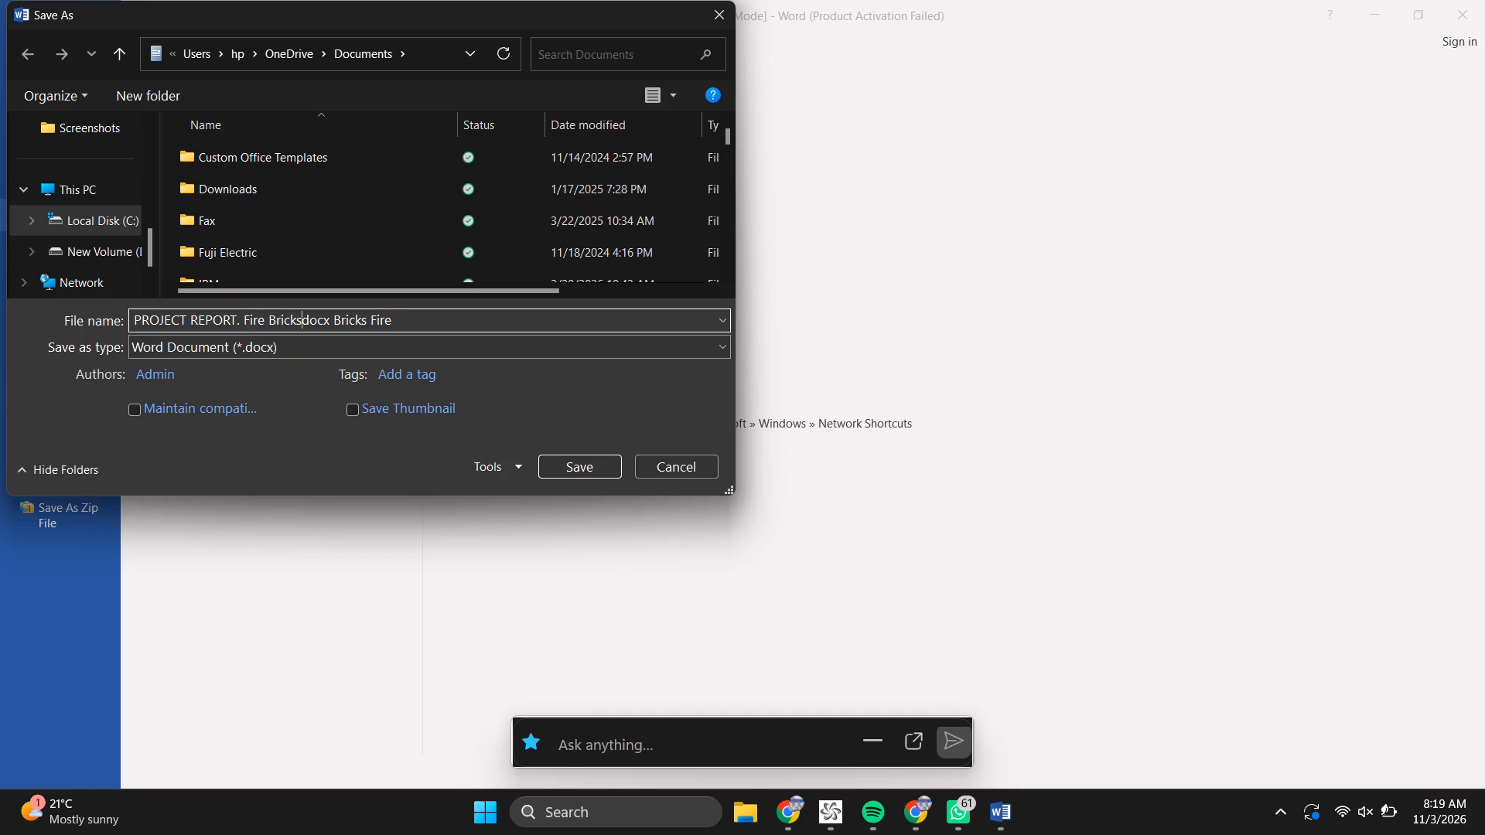
key("space")
Remove the trailing "Bricks Fire" from the file name and save the document as "PROJECT REPORT. Fire Bricks docx".
left_click(401, 325)
key("BackSpace")
key("BackSpace")
key("BackSpace")
key("BackSpace")
key("BackSpace")
key("BackSpace")
key("BackSpace")
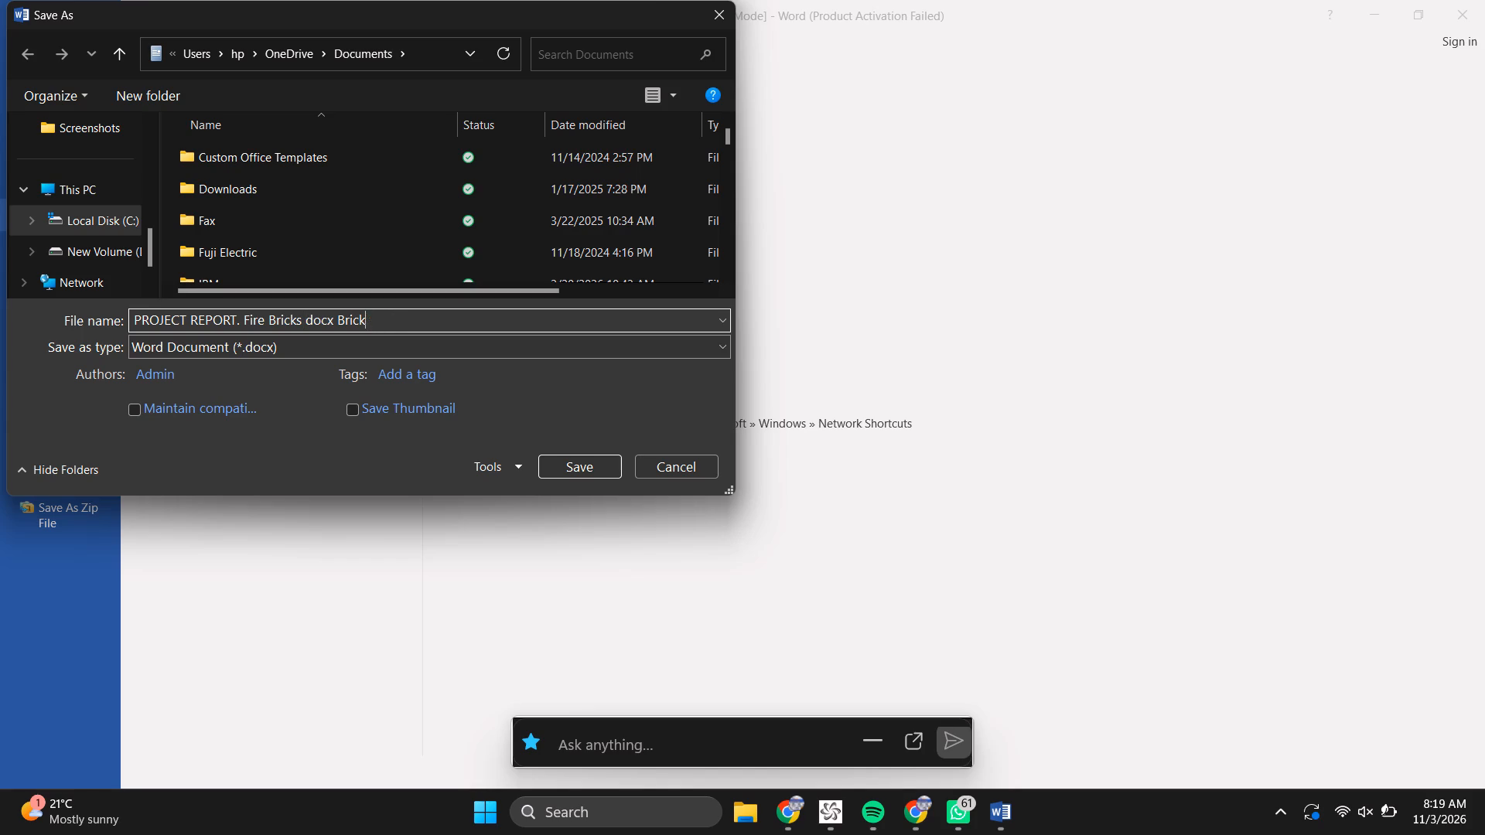
key("BackSpace")
key("BackSpace")
key("BackSpace")
key("BackSpace")
key("BackSpace")
left_click(582, 471)
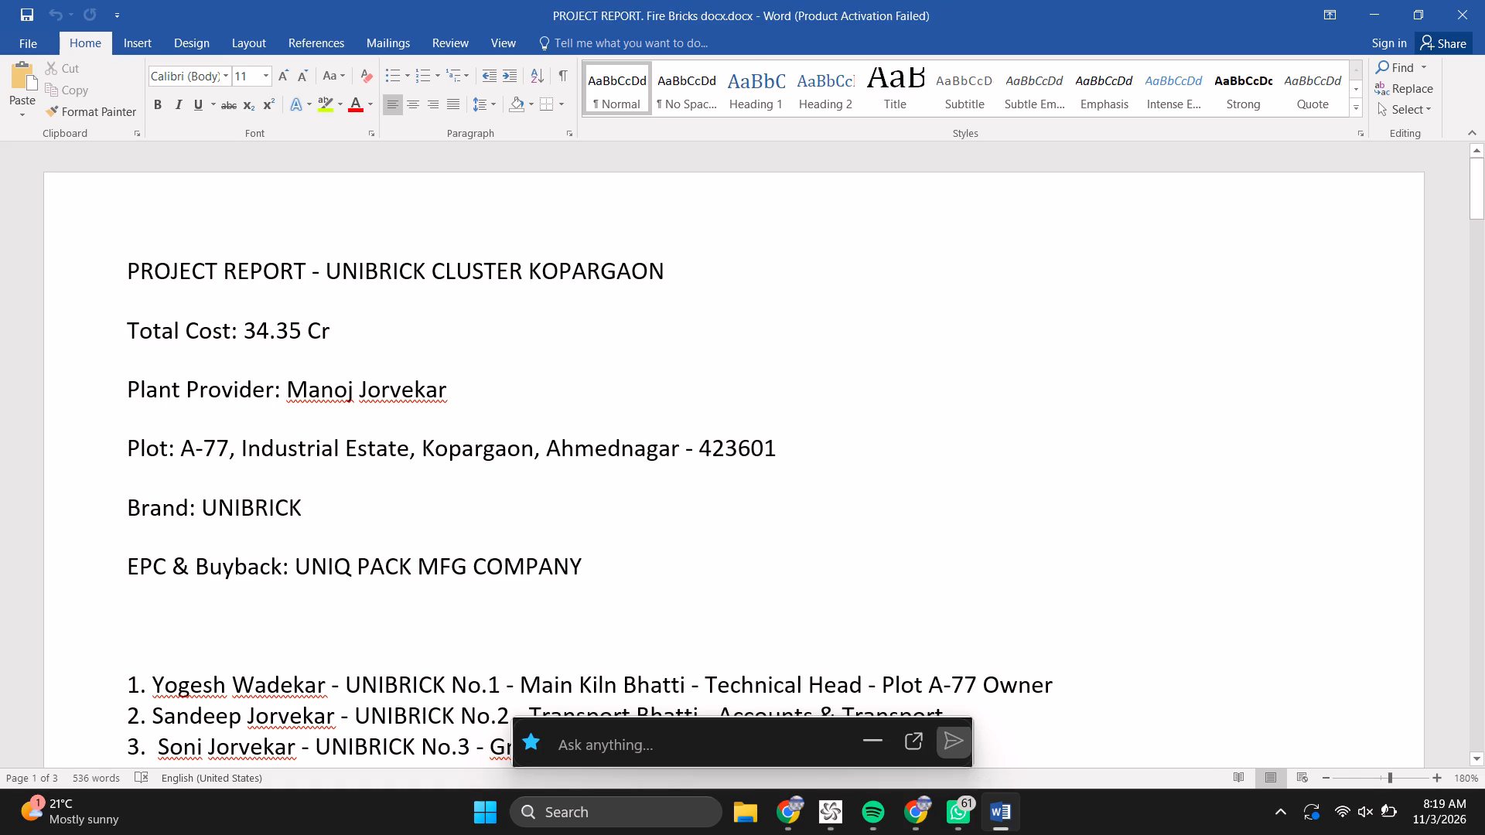
Bring up the print settings and preview for the saved report.
left_click(30, 39)
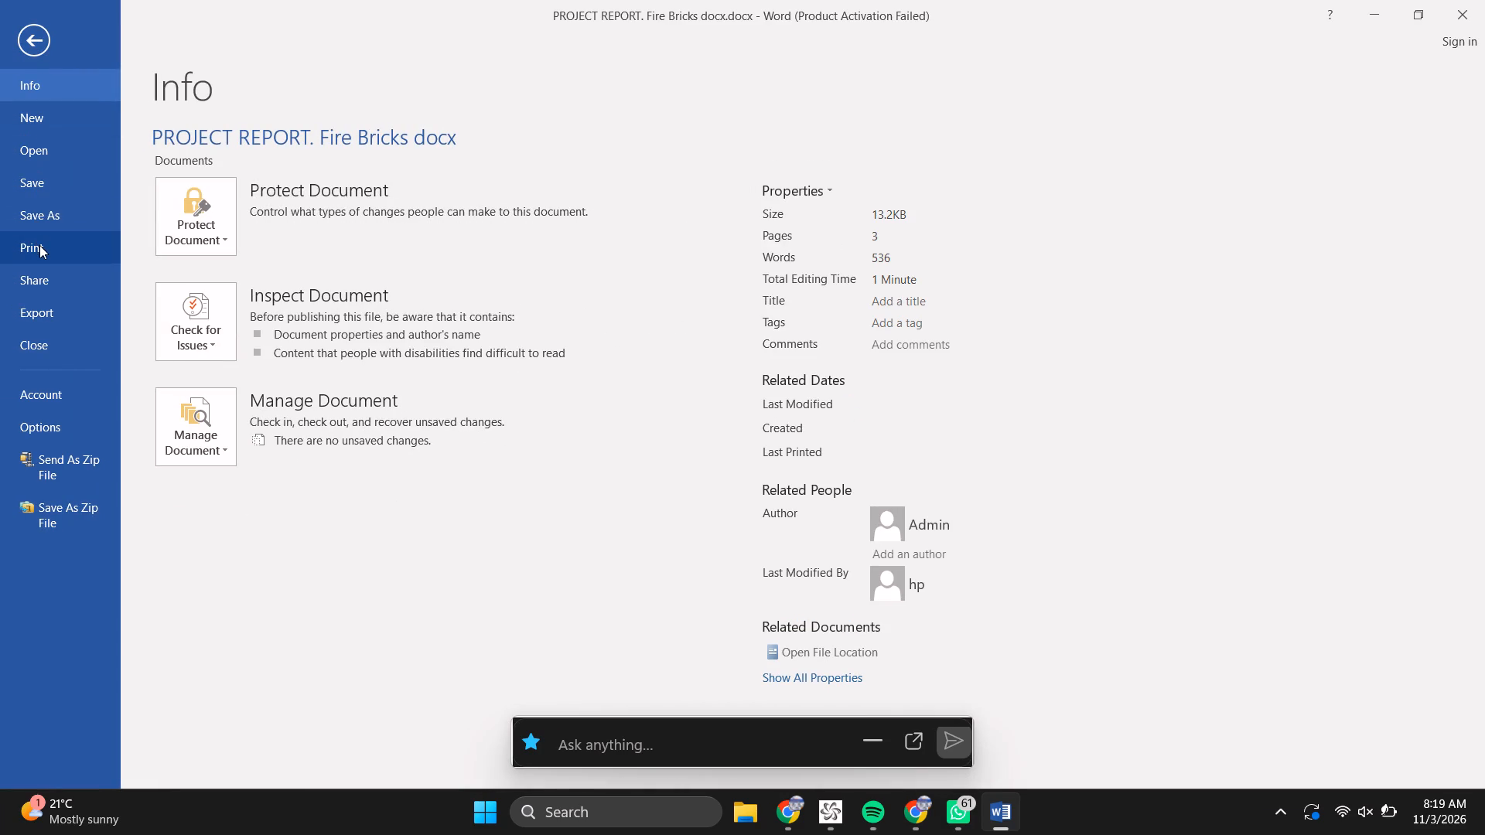
left_click(39, 247)
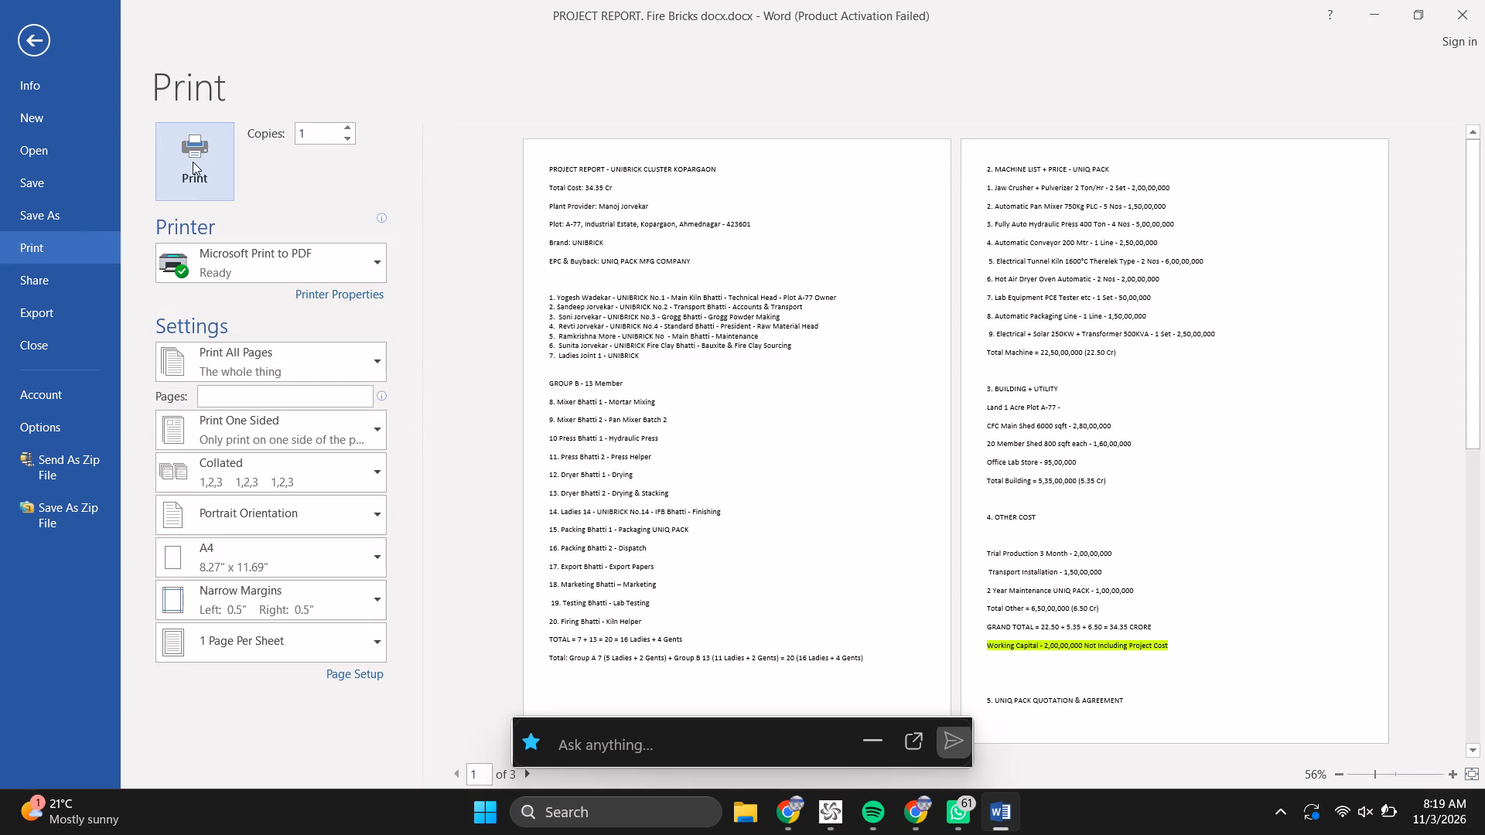
Print the report to a PDF file named "Fire Bricks Project Riport" in the Documents folder.
left_click(194, 160)
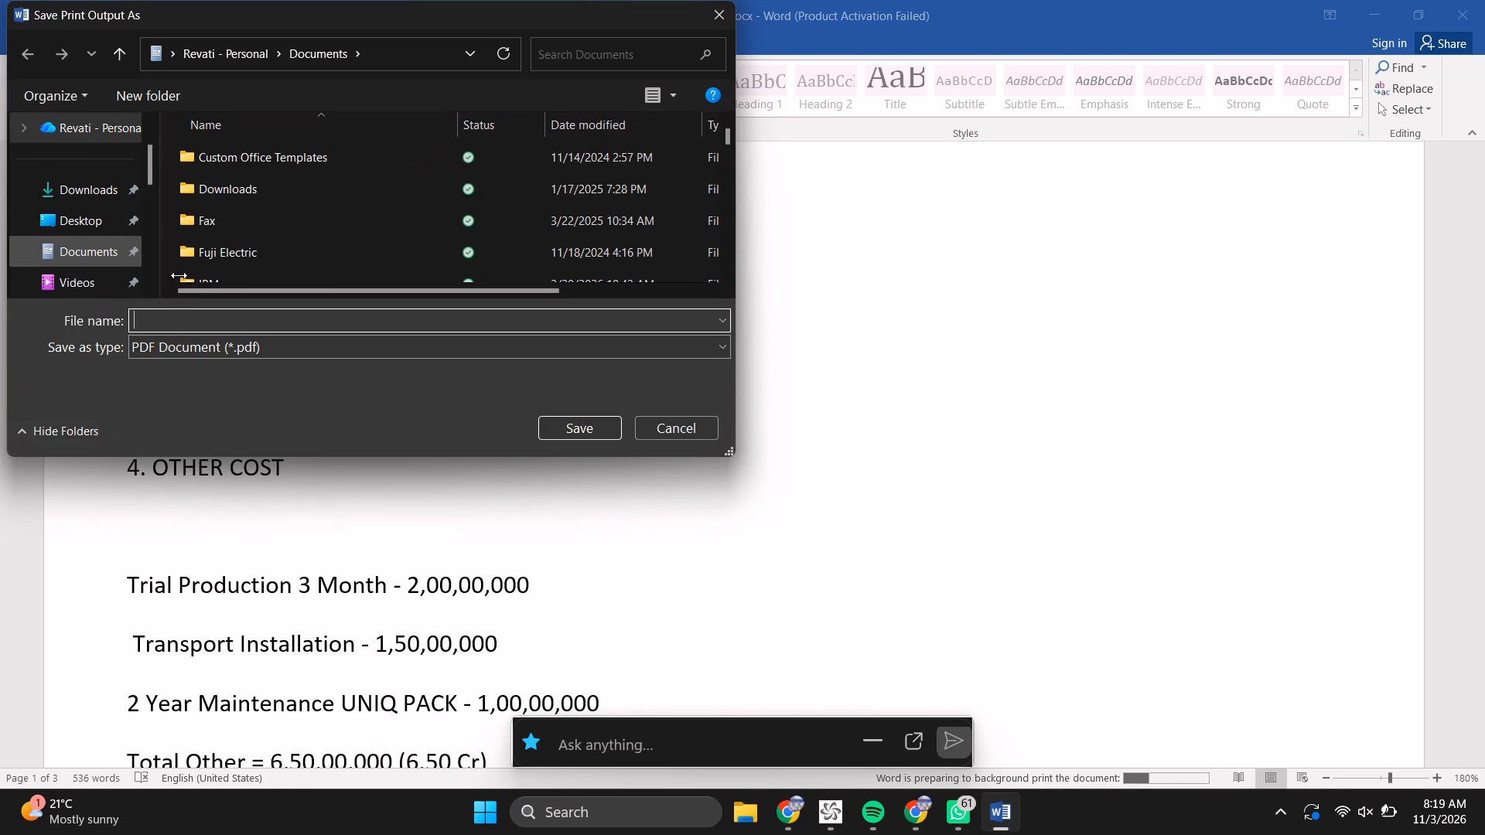
left_click(169, 328)
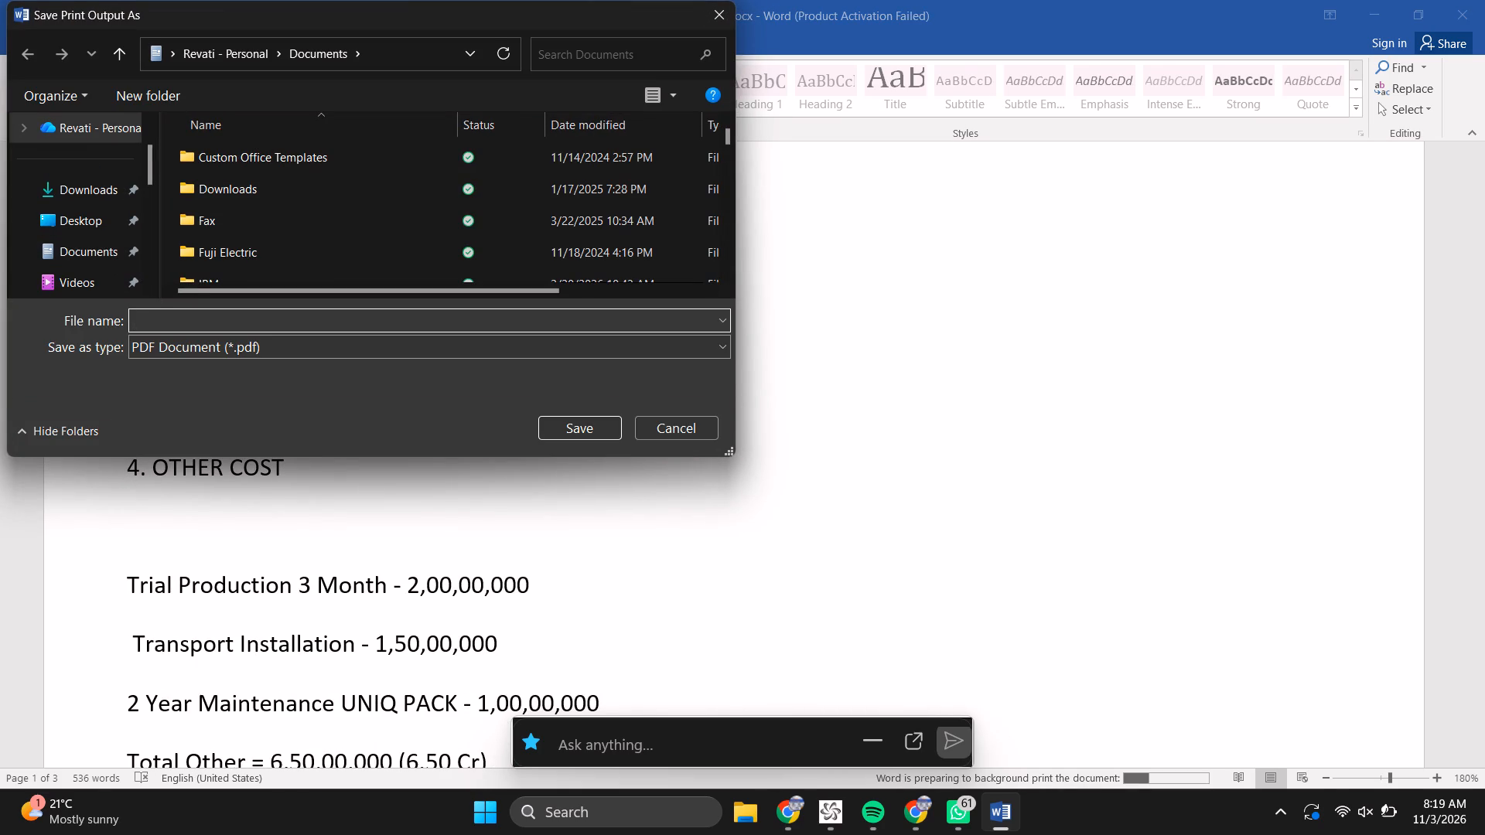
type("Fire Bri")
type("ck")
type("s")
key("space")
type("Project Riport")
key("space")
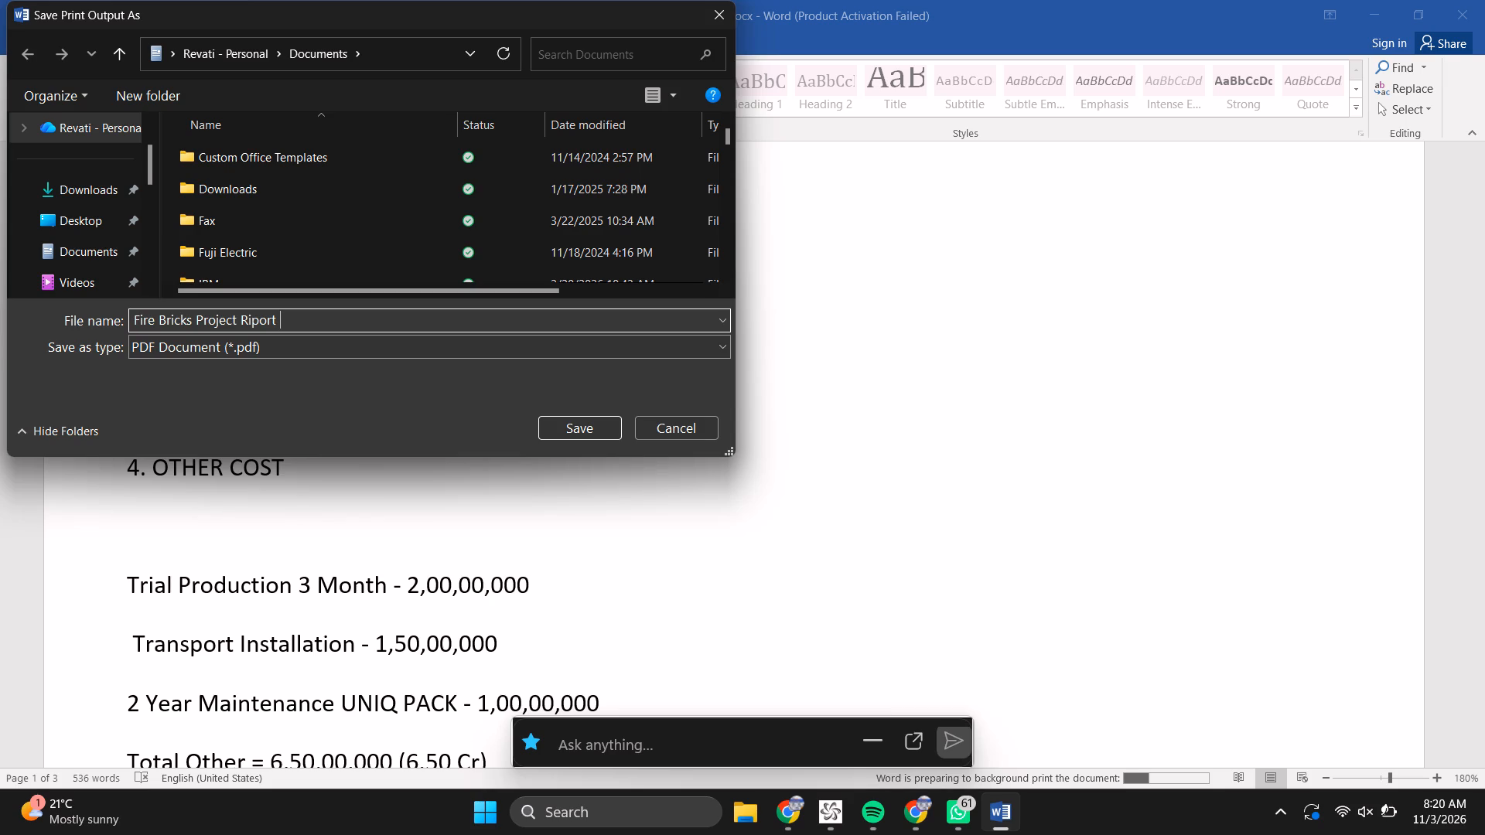
left_click(573, 428)
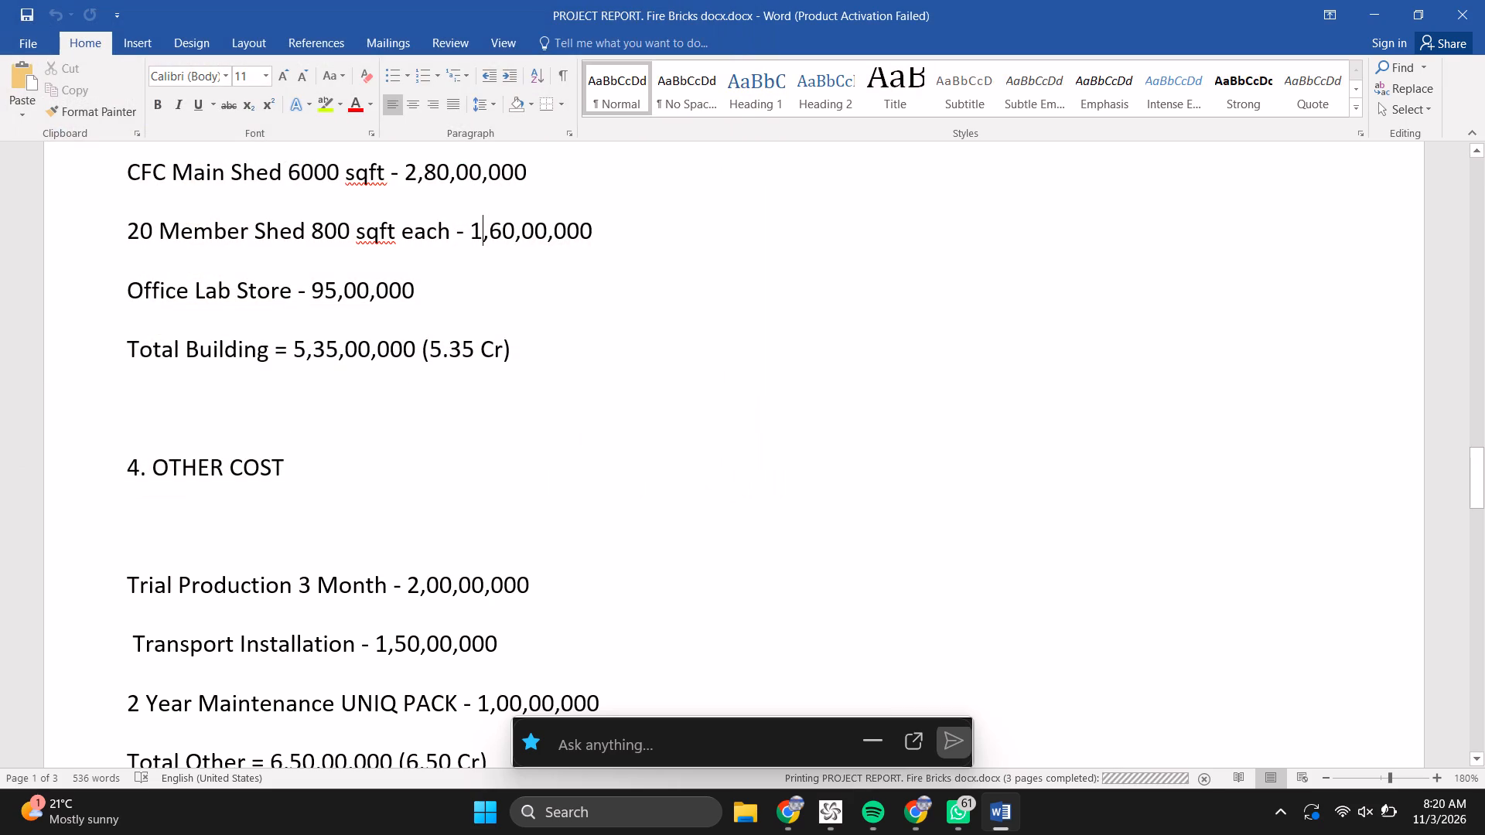